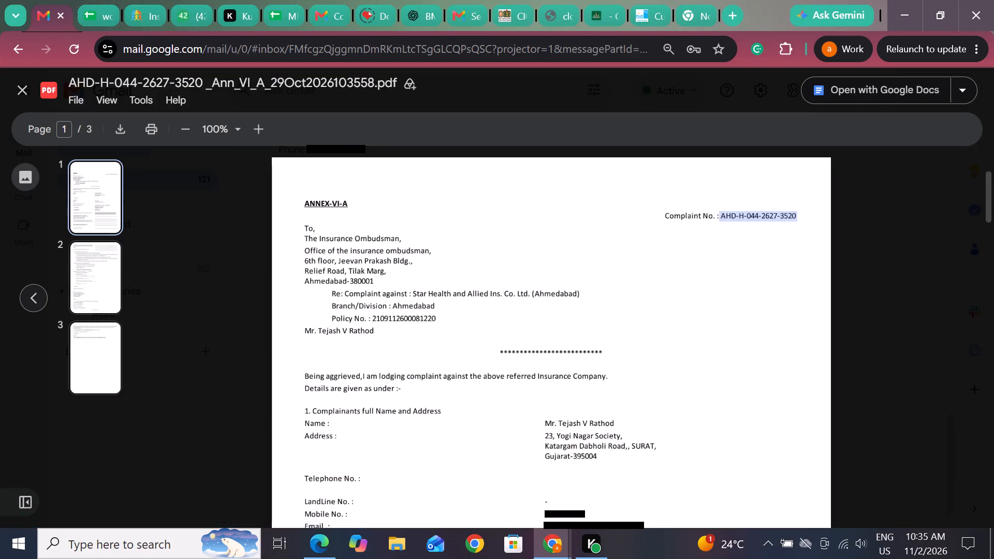
Copy the policy number from the Annex VI-A form and check it against the client's record in the complaints portal.
drag(378, 318, 430, 315)
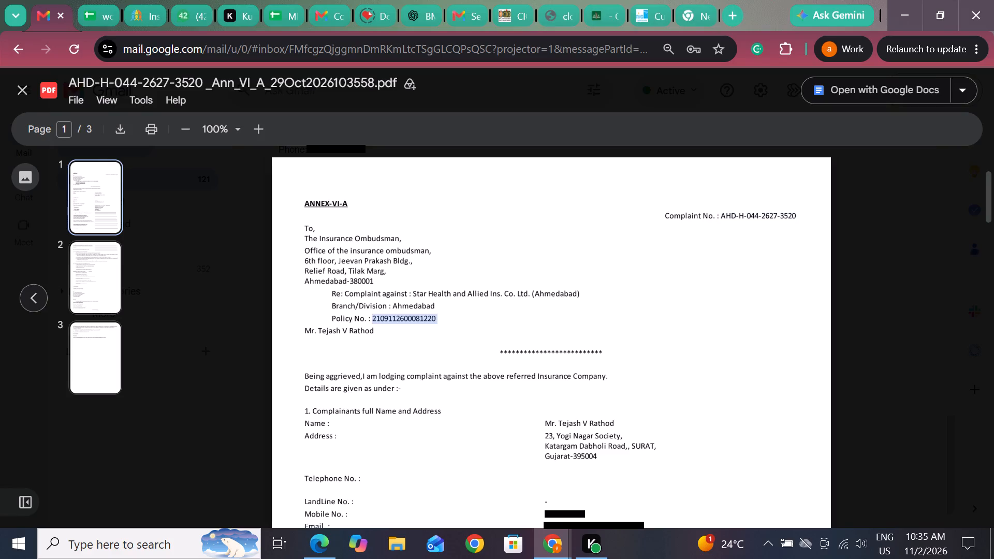
key(ctrl+c)
key(ctrl+c)
key(ctrl+c)
click(144, 22)
scroll(420, 292, left, 4)
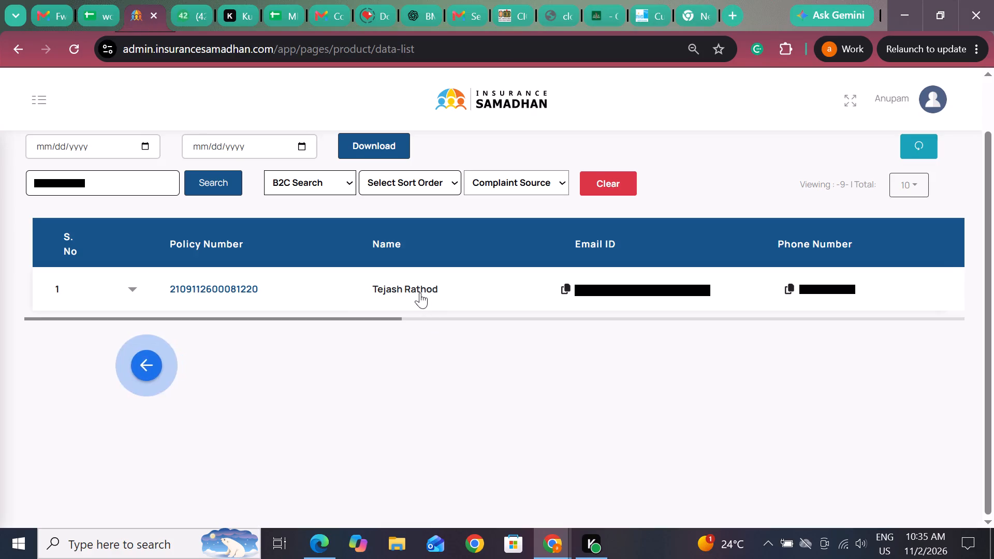
scroll(420, 292, left, 3)
click(41, 151)
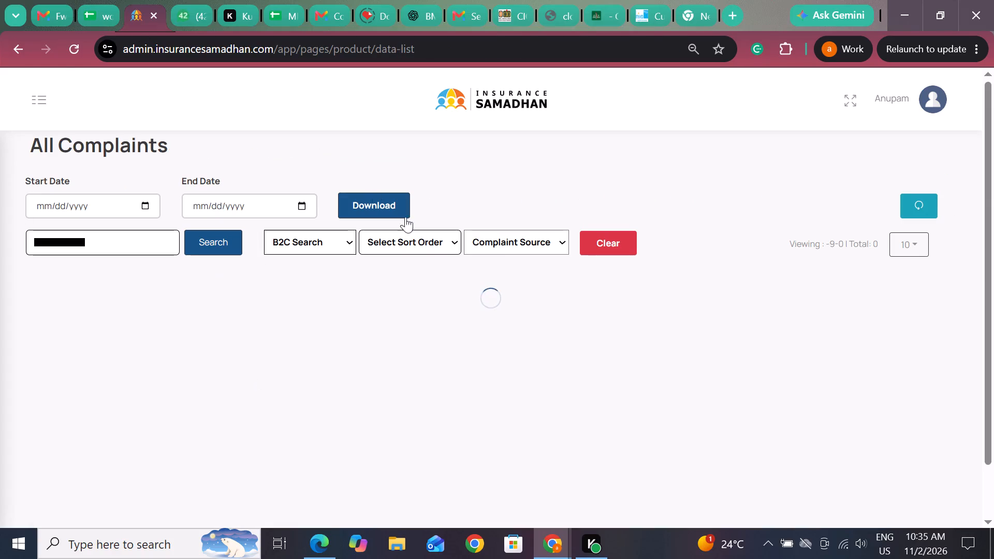
scroll(382, 330, up, 1)
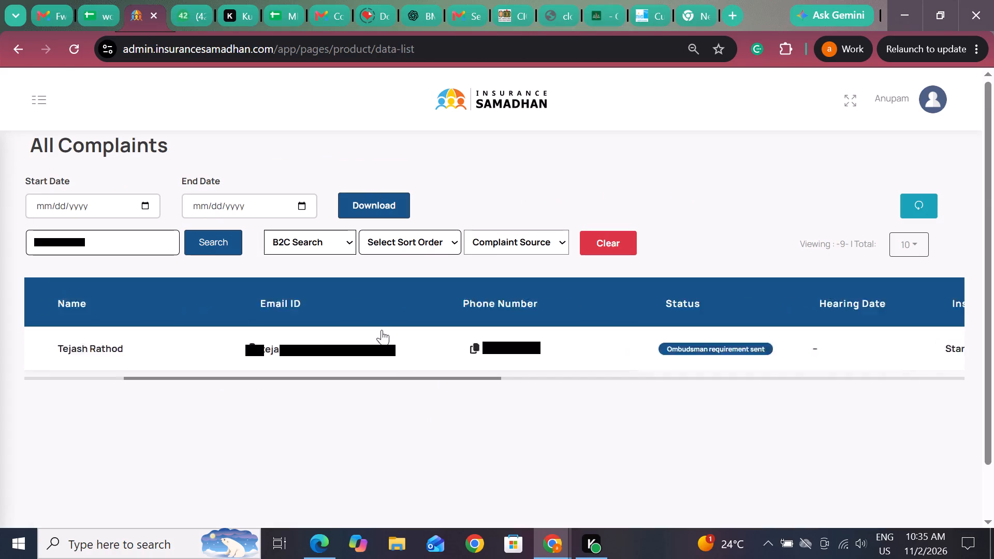
scroll(382, 330, up, 1)
click(57, 12)
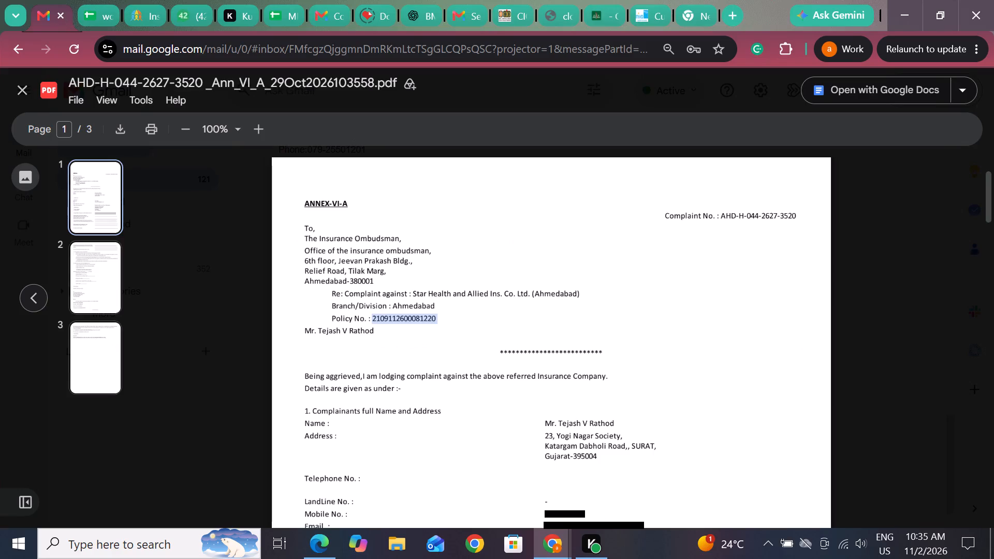
drag(722, 214, 773, 214)
key(ctrl+c)
key(ctrl+c)
key(ctrl+c)
key(ctrl+c)
click(131, 30)
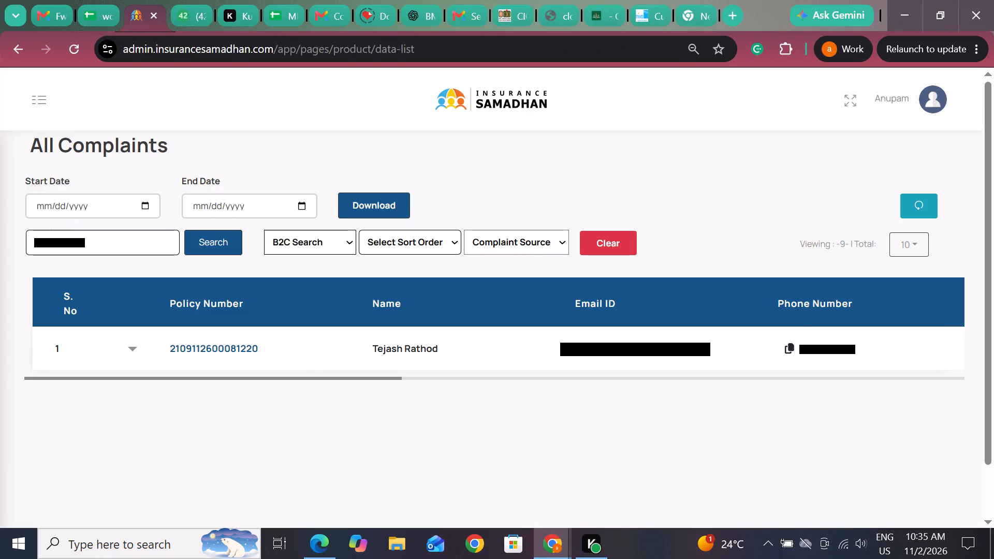
scroll(327, 355, left, 1)
click(159, 346)
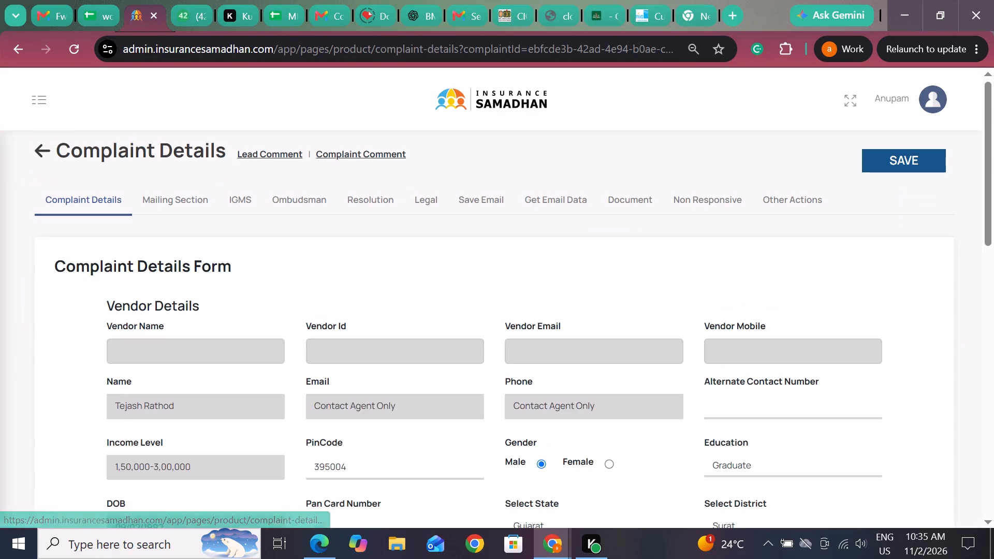
click(295, 200)
scroll(768, 279, down, 6)
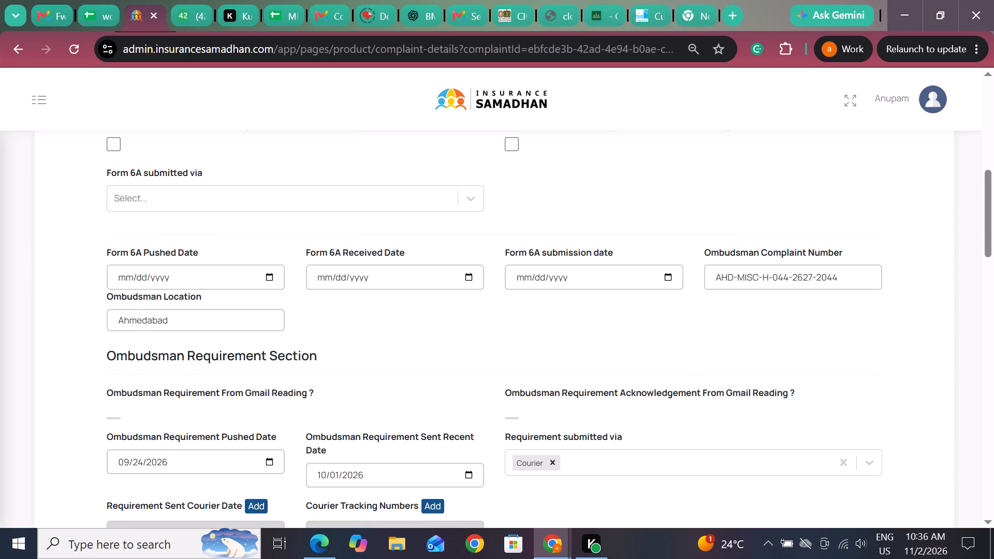
click(808, 283)
click(852, 284)
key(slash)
key(ctrl+v)
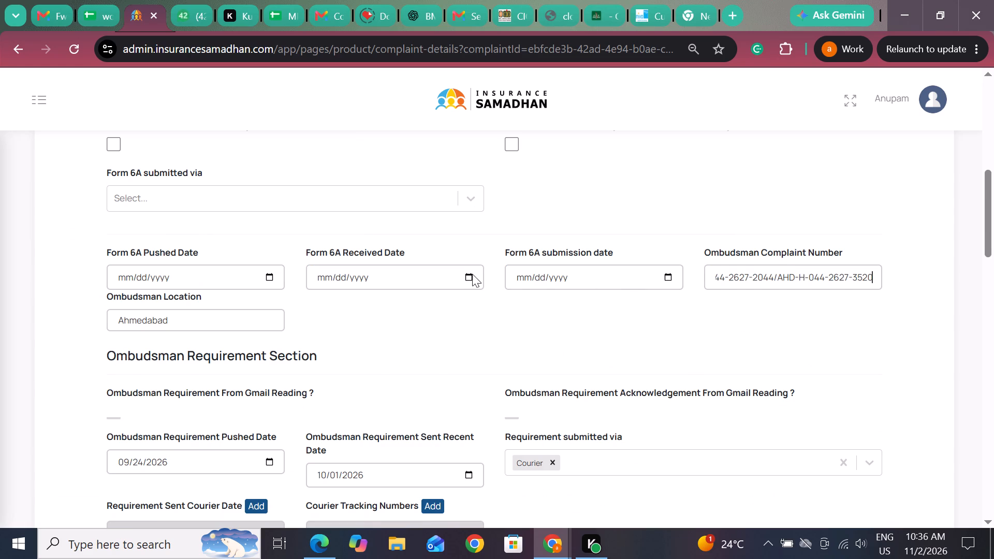
Fill in the Form 6A Received Date and save the complaint record.
click(471, 275)
click(434, 471)
scroll(638, 212, up, 8)
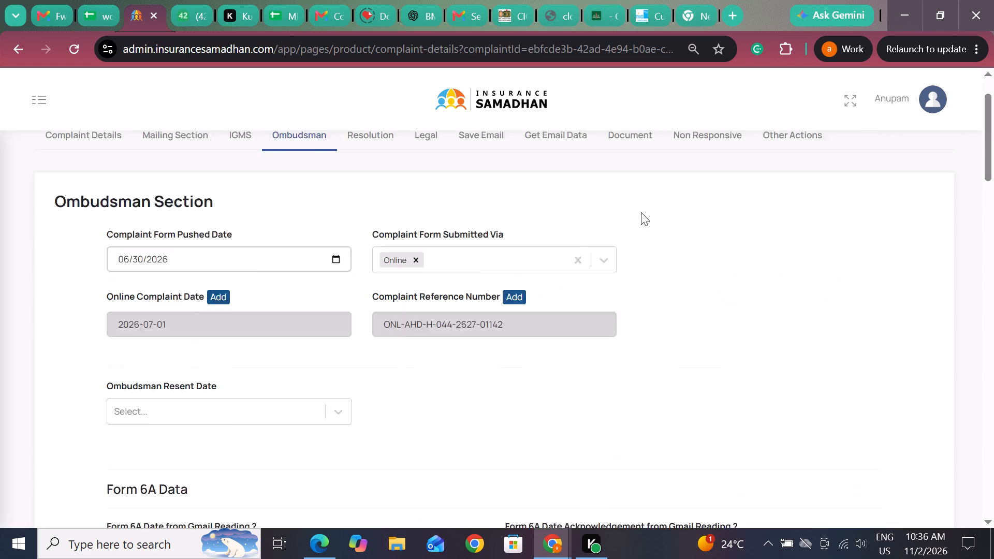
scroll(810, 211, up, 7)
click(896, 160)
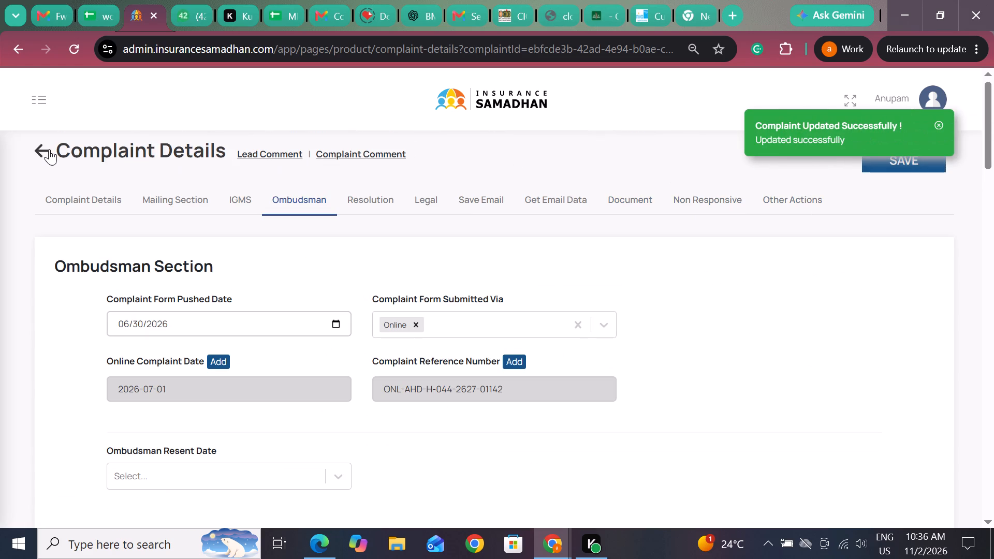
Return to the All Complaints list and copy the client's phone number.
click(45, 149)
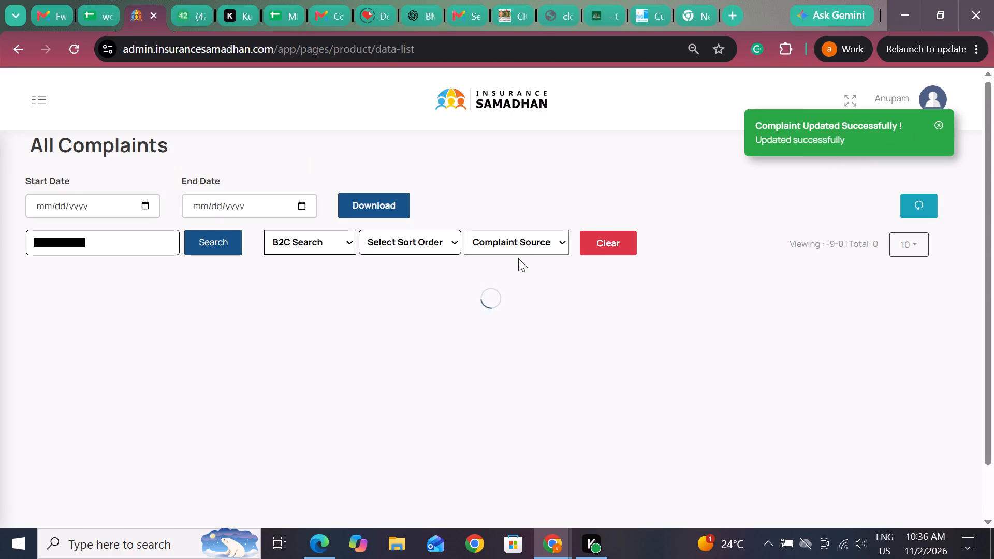
scroll(498, 348, left, 1)
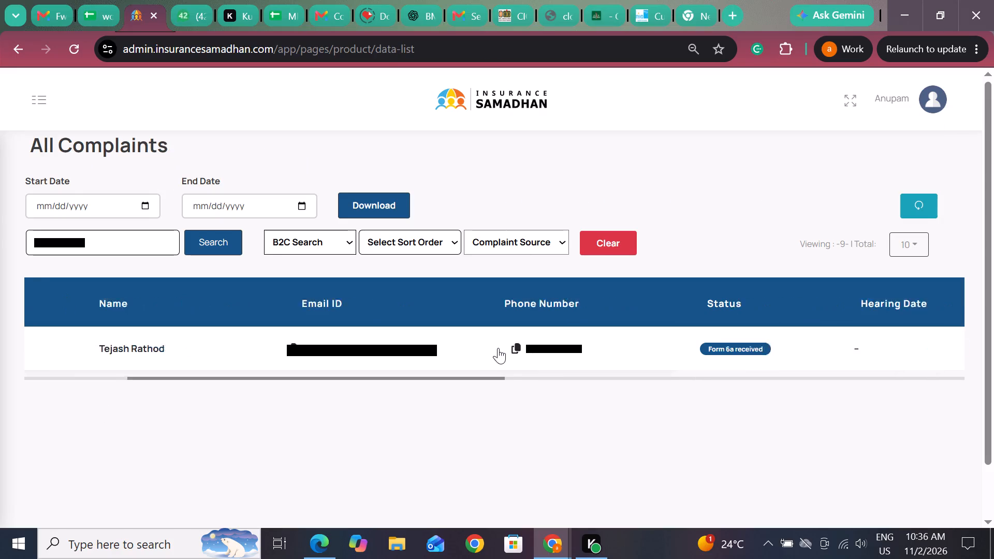
scroll(498, 348, left, 1)
click(500, 348)
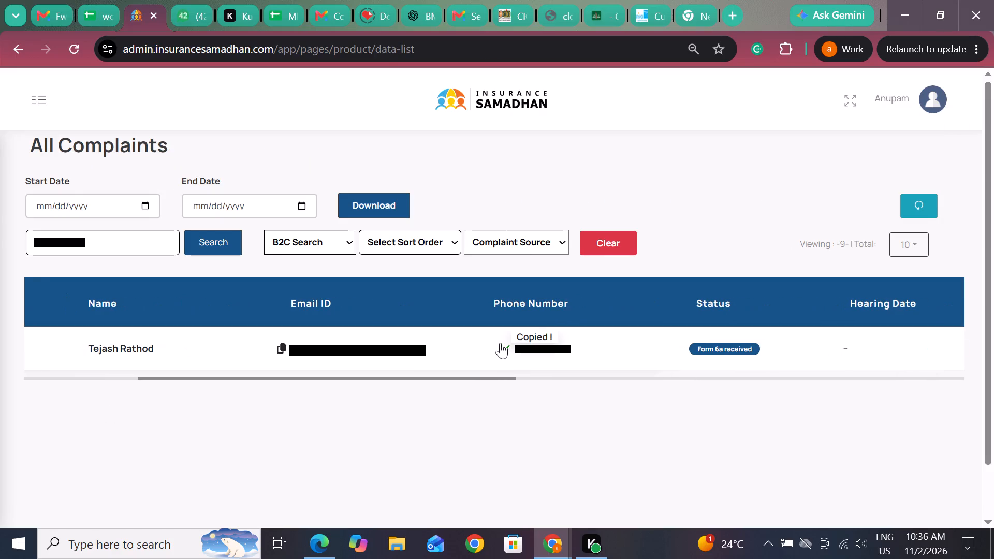
Dismiss the bookmarks bar notice and close the empty new browser tab.
click(325, 17)
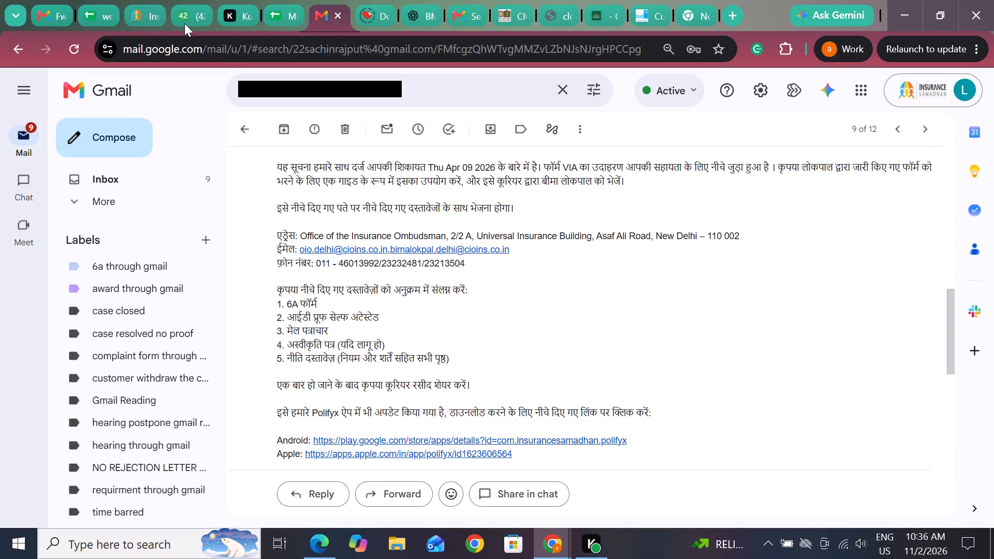
click(684, 15)
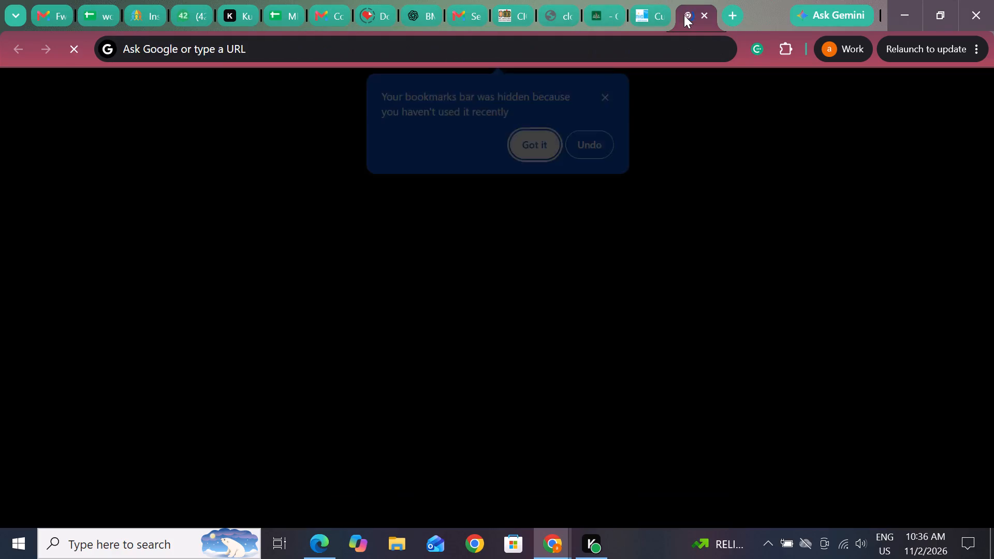
click(609, 95)
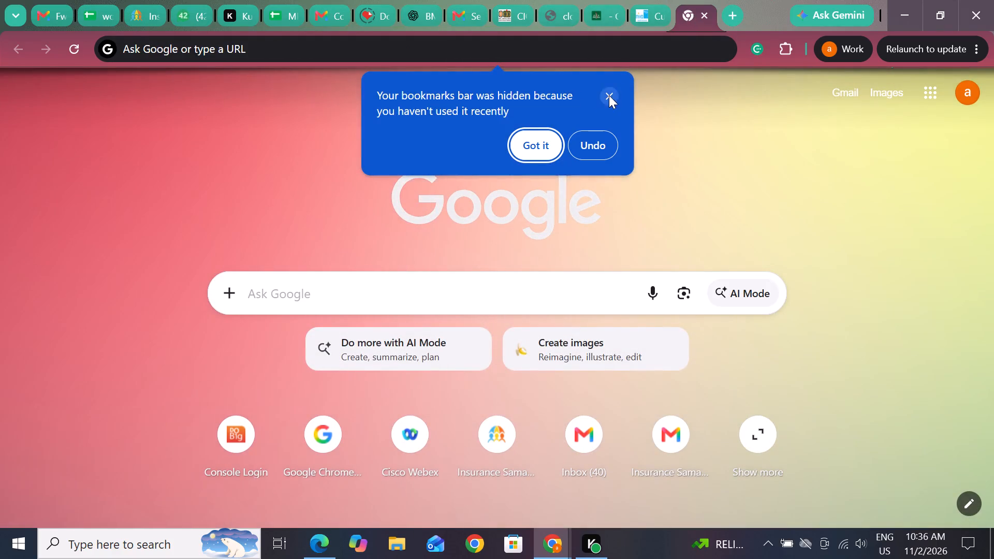
click(705, 14)
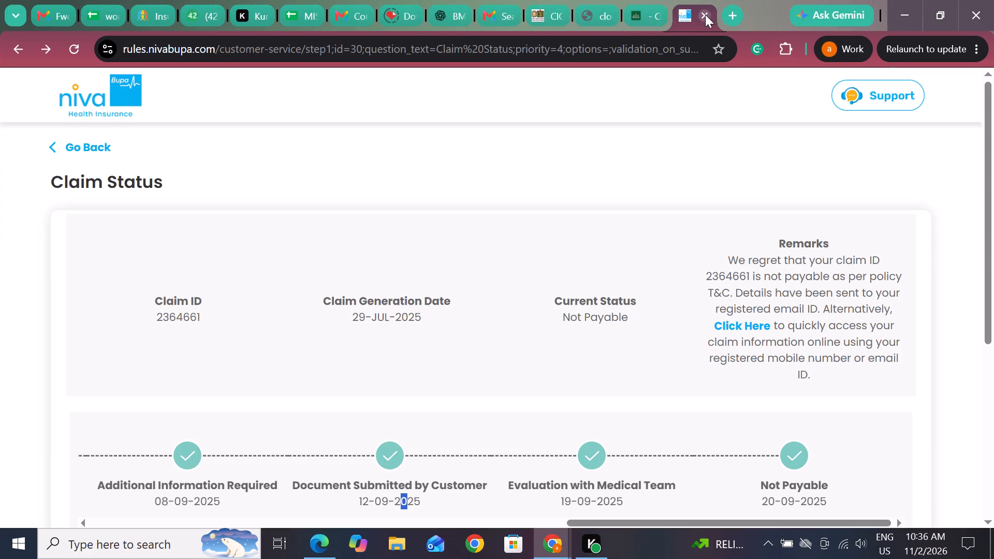
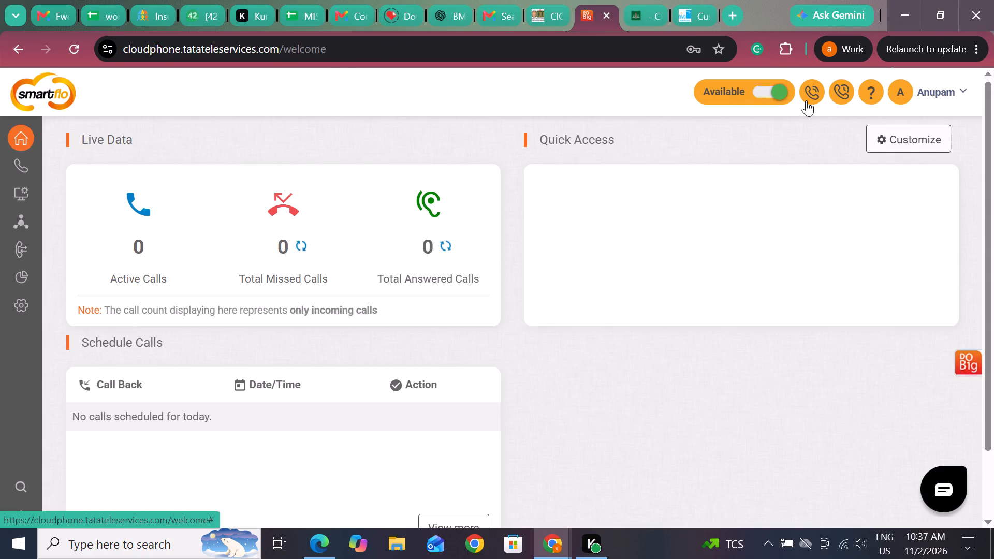
Call the customer from the Smartflo dialer, entering the copied phone number as the recipient.
click(425, 171)
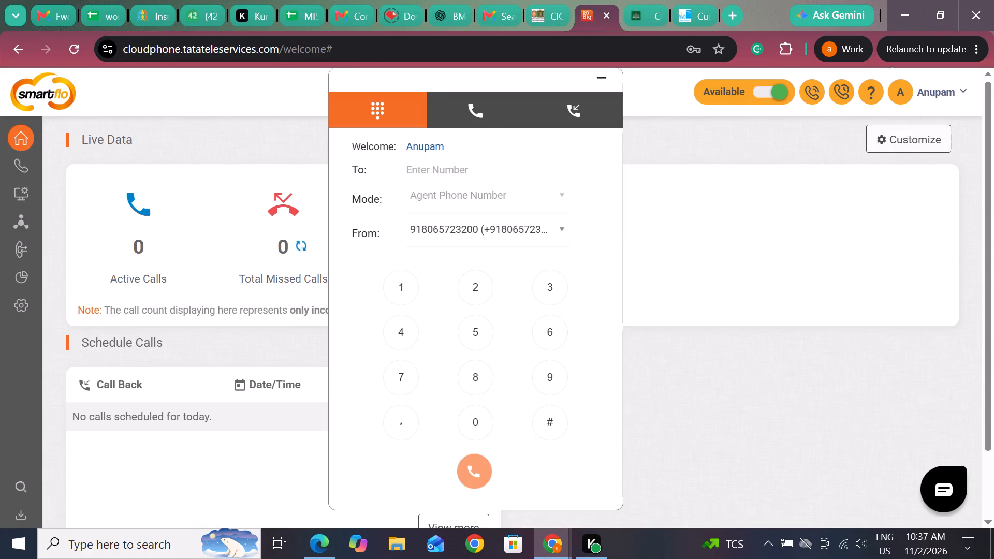
key(ctrl+v)
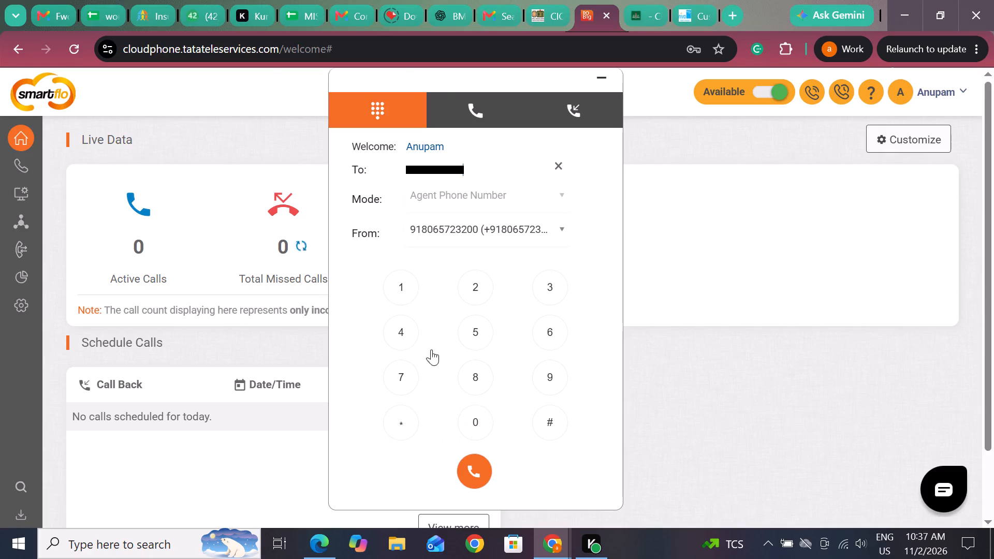
click(469, 470)
scroll(131, 94, up, 2)
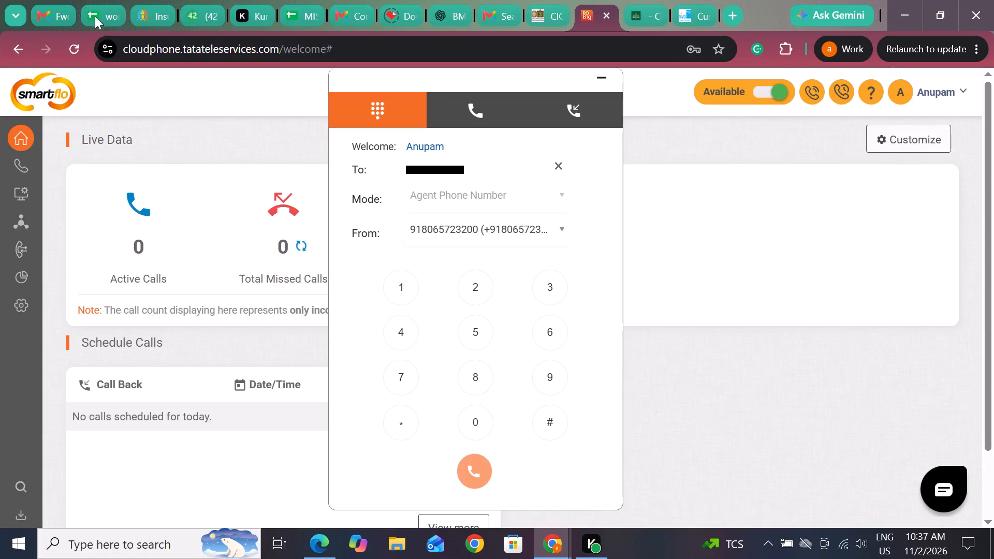
Switch to the Insurance Samadhan complaints list and examine the customer's complaint entry, including its status and insurance company.
click(147, 20)
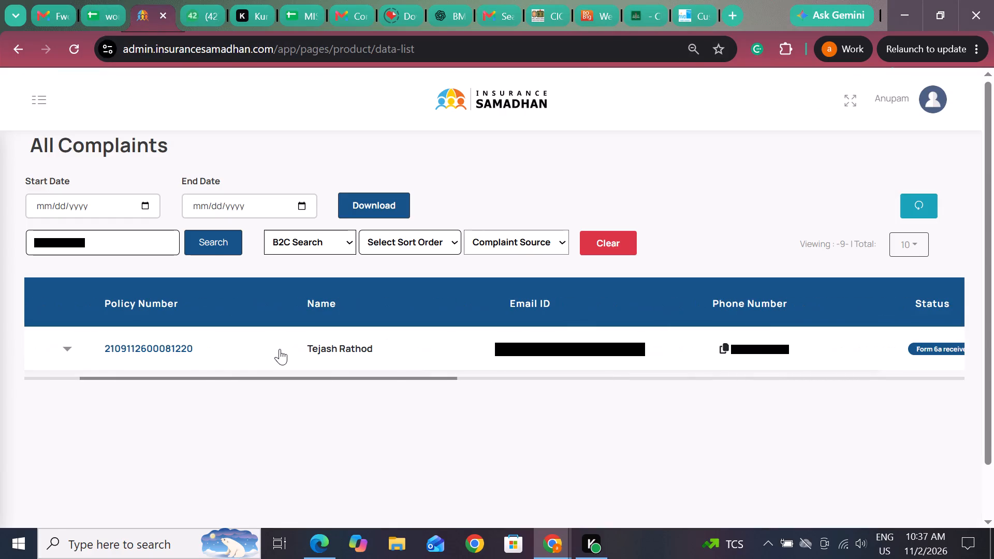
scroll(280, 349, left, 3)
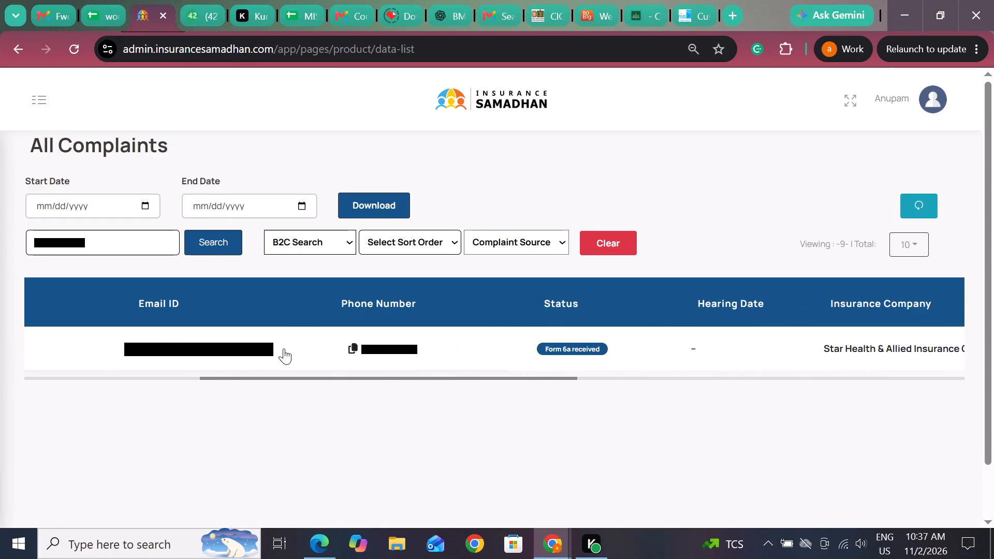
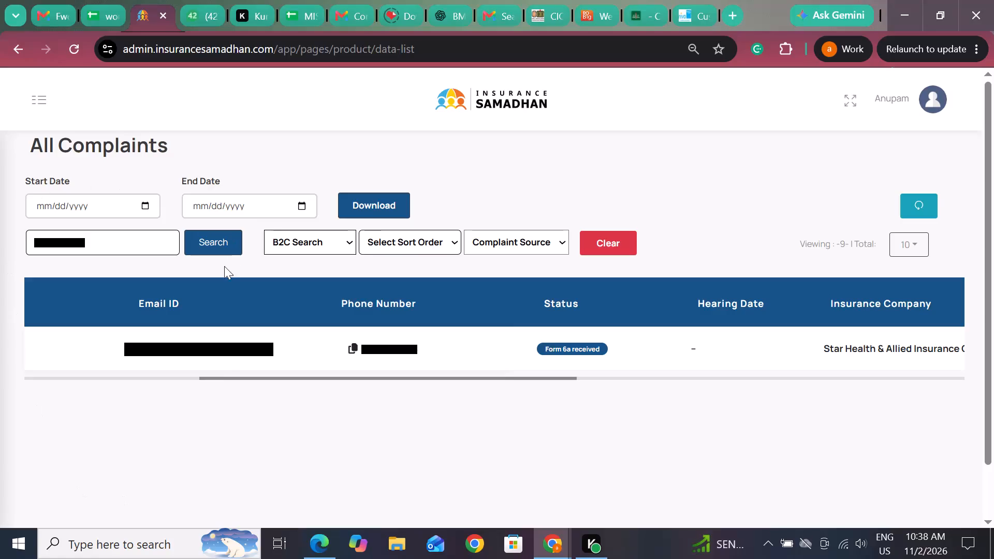
Add the comment "nr" to the customer's complaint communication log, keeping the date 11/02/2026, and return to the complaints list.
scroll(224, 359, right, 4)
scroll(224, 359, left, 4)
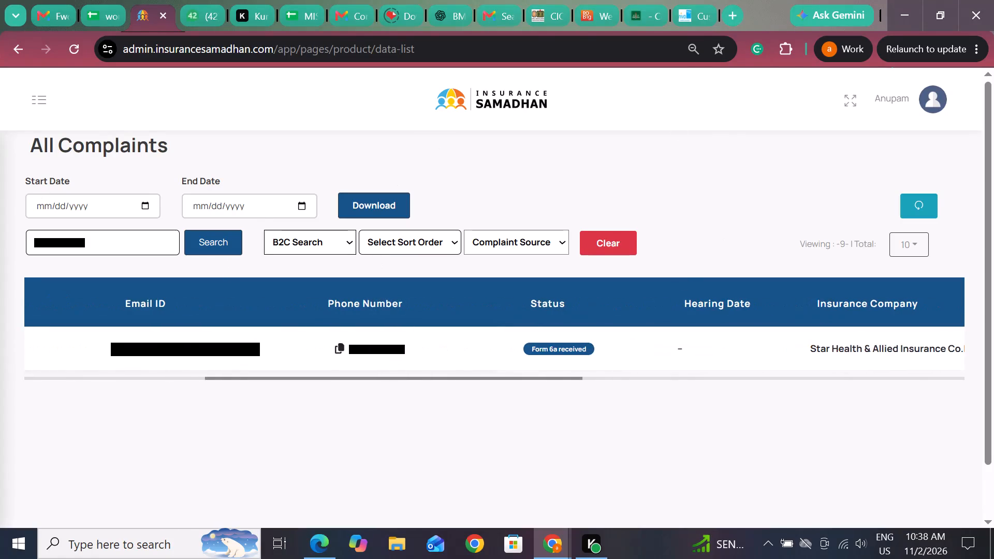
scroll(445, 317, right, 3)
scroll(487, 354, left, 1)
click(528, 357)
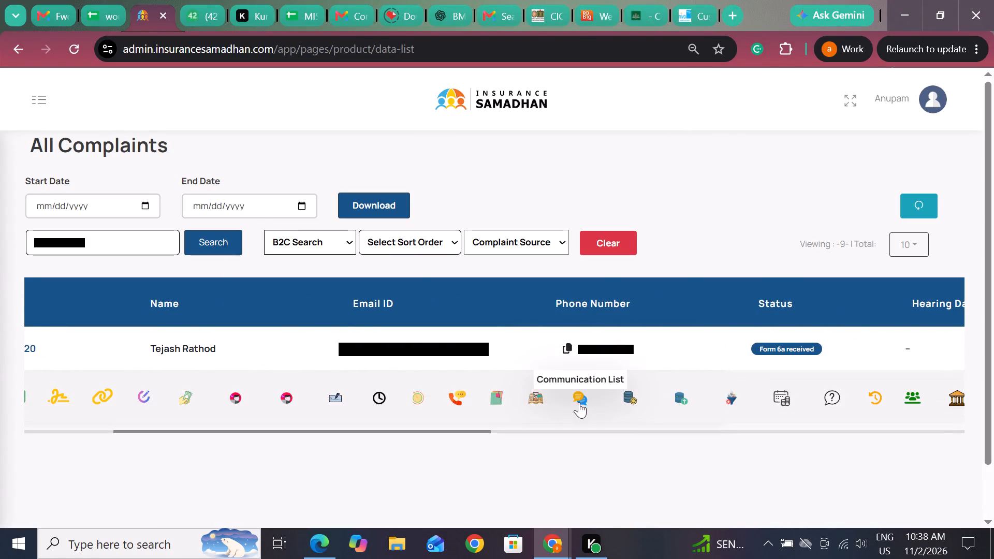
click(579, 402)
scroll(351, 390, down, 7)
click(573, 497)
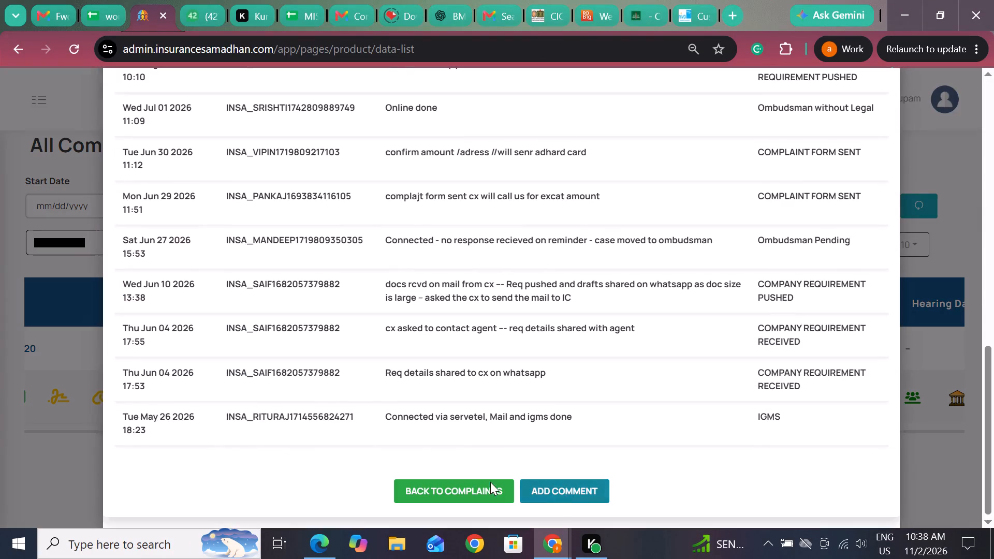
click(415, 384)
key(n)
key(r)
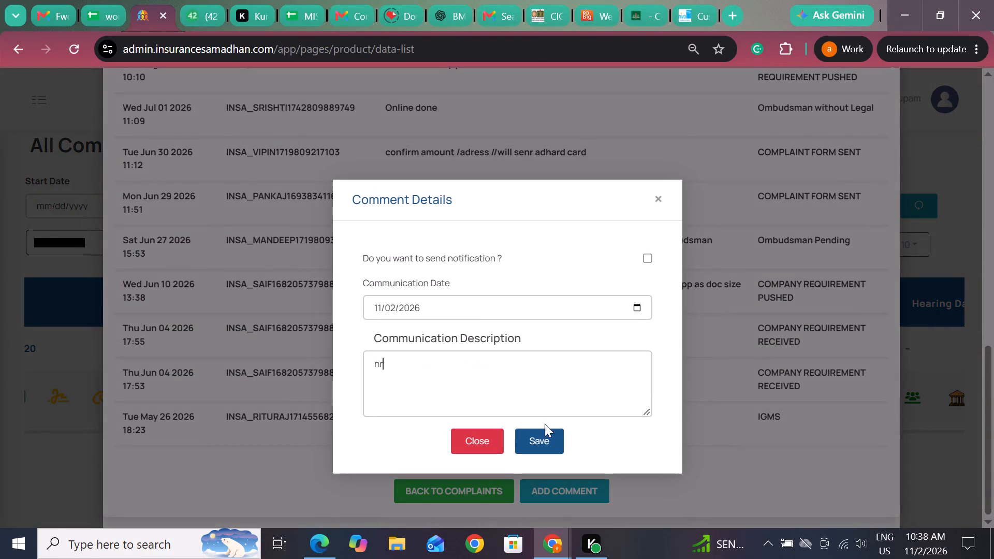
click(549, 434)
scroll(360, 210, up, 7)
scroll(345, 264, up, 7)
click(296, 139)
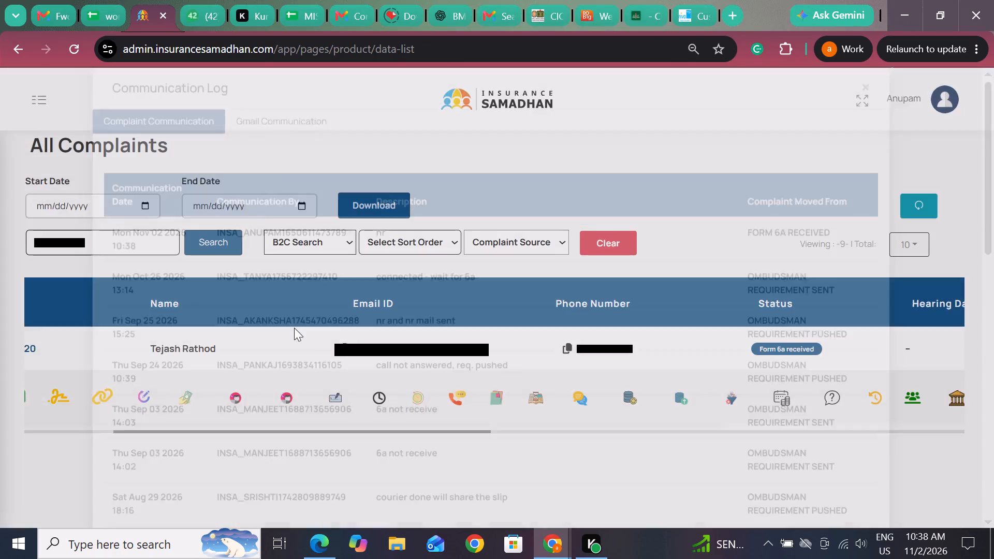
Reopen the complaint's communication log, examine its most recent entries, and return to the customer's row in the complaints list.
scroll(293, 338, right, 3)
click(135, 341)
scroll(310, 344, left, 1)
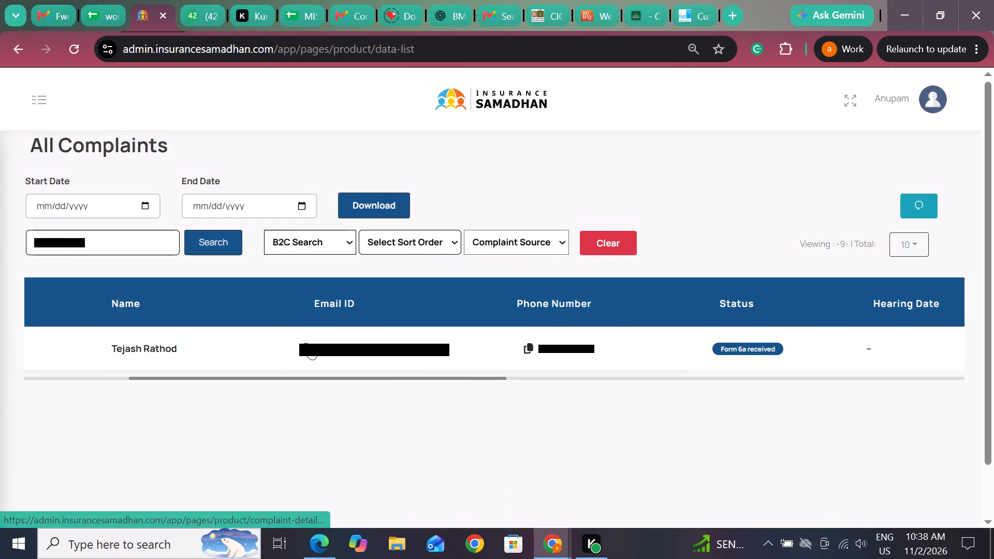
scroll(310, 344, left, 1)
click(480, 349)
click(542, 396)
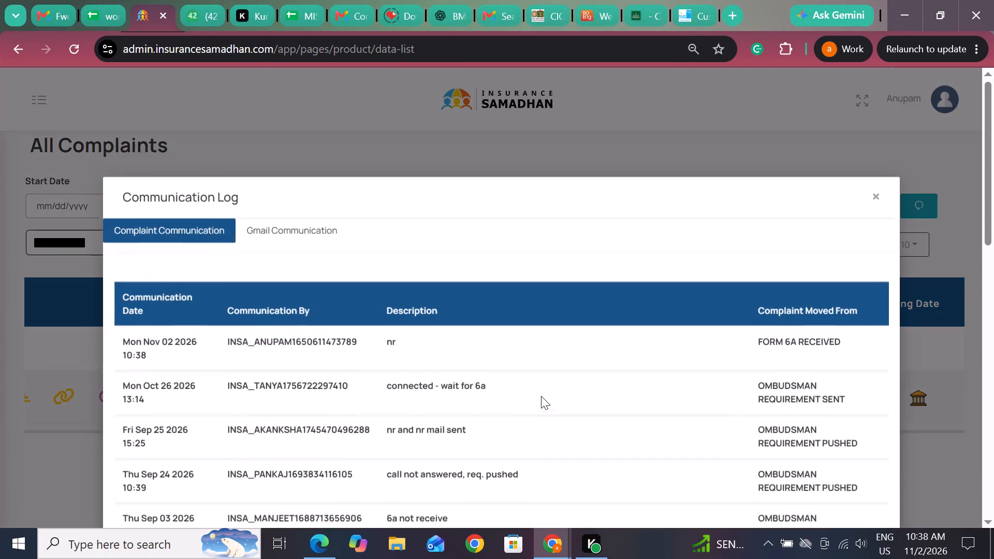
scroll(189, 132, up, 3)
click(177, 106)
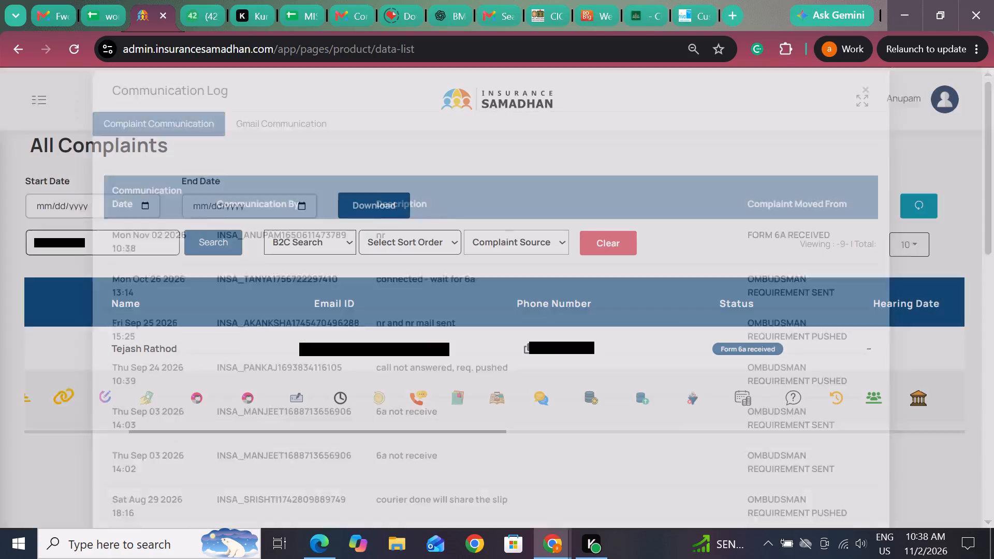
scroll(285, 363, right, 1)
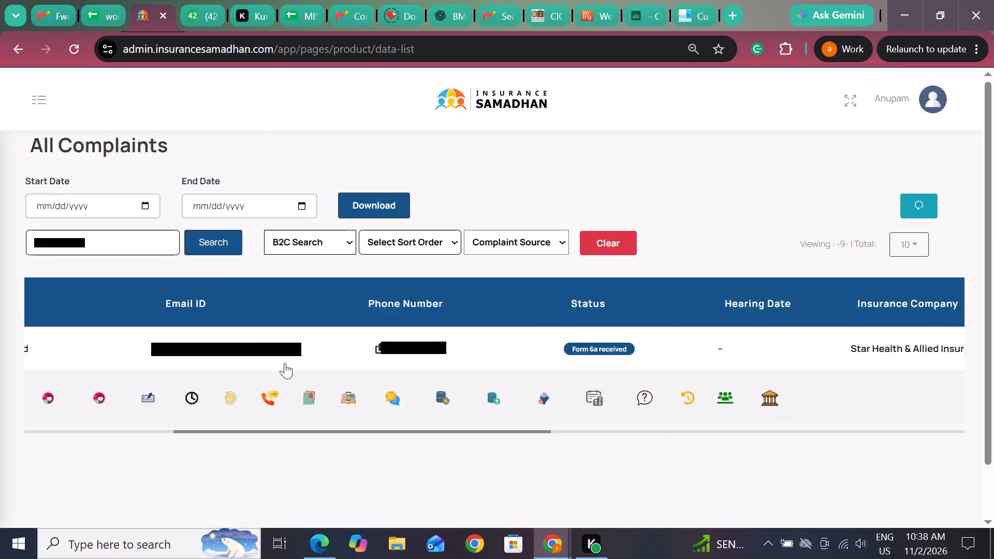
scroll(285, 363, right, 1)
click(133, 347)
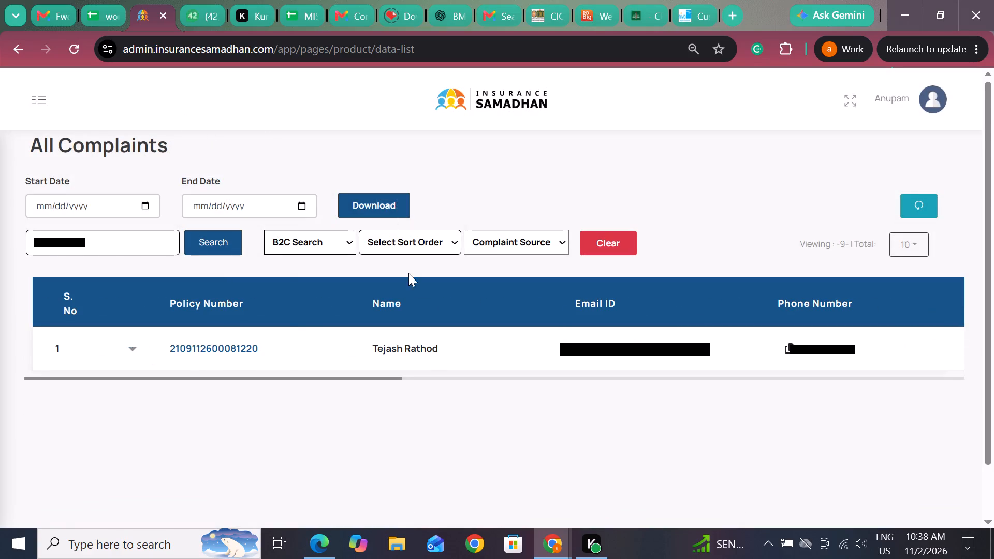
scroll(393, 358, left, 1)
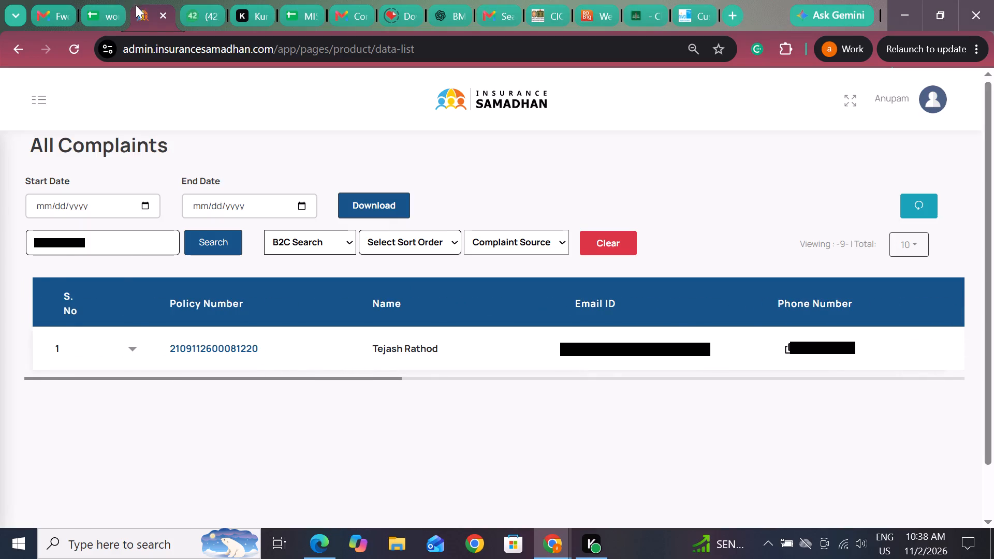
scroll(296, 397, left, 4)
click(230, 345)
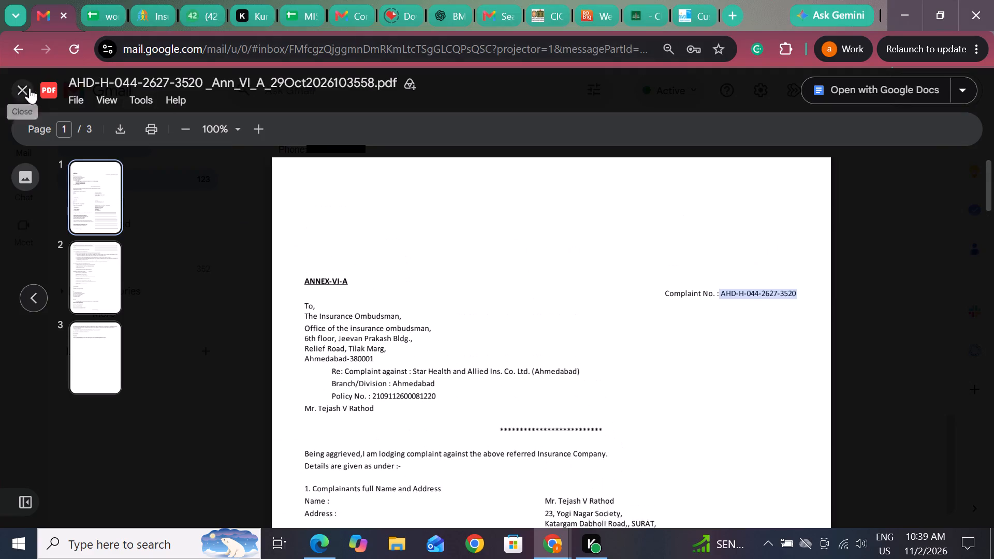
click(167, 19)
scroll(87, 236, up, 4)
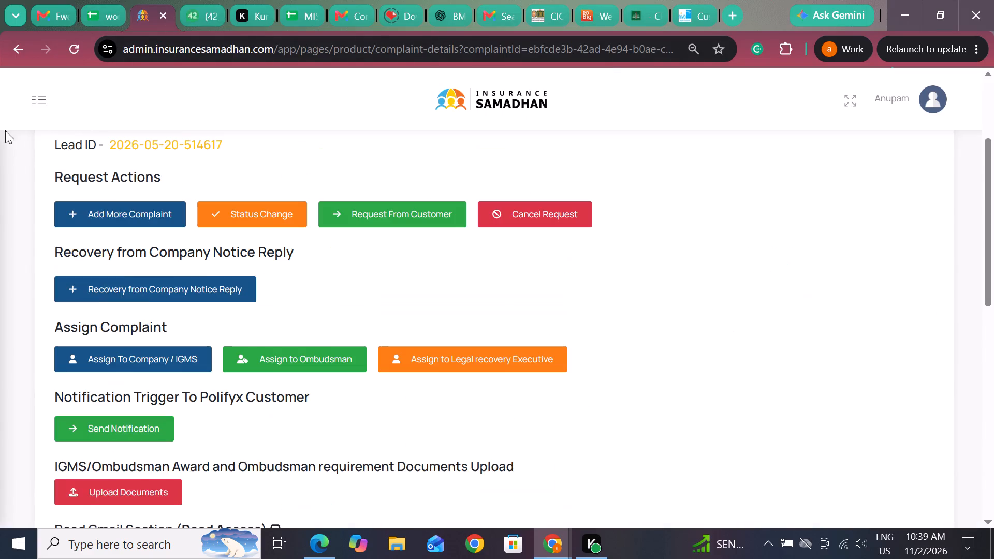
scroll(42, 195, up, 10)
click(36, 140)
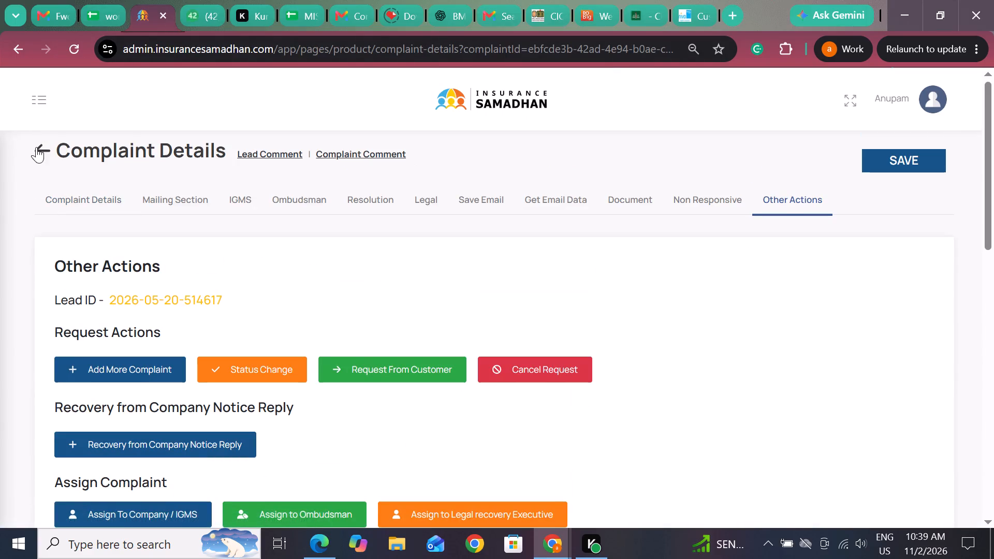
click(36, 154)
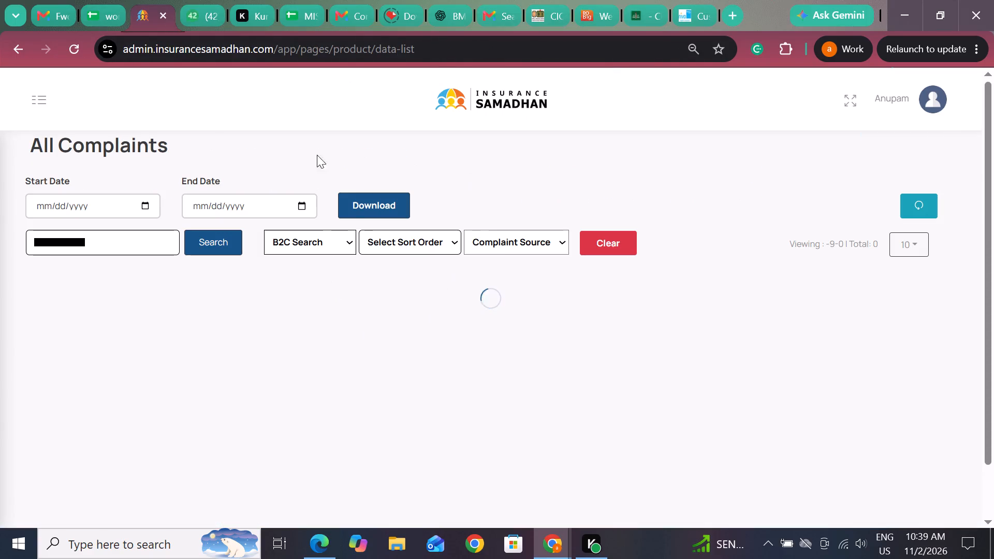
scroll(416, 346, left, 1)
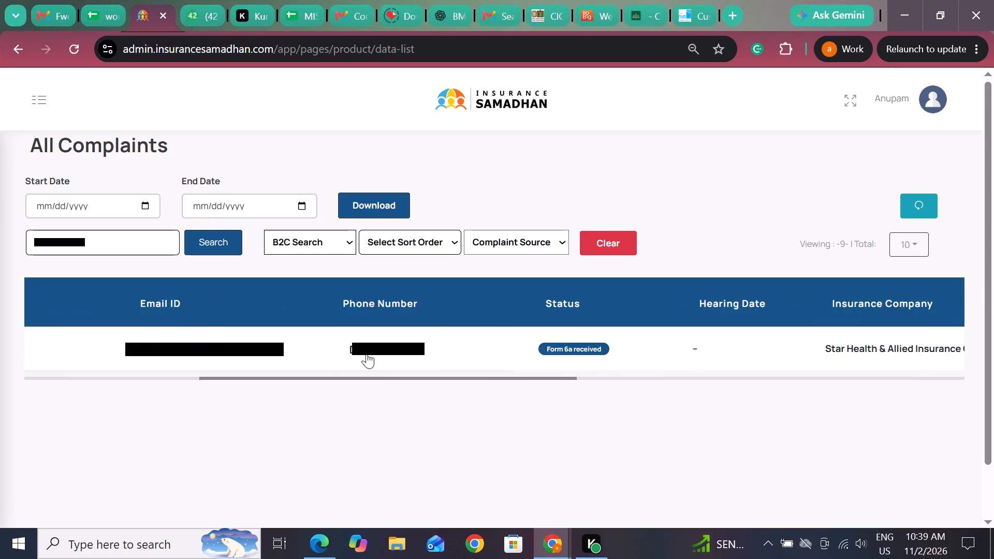
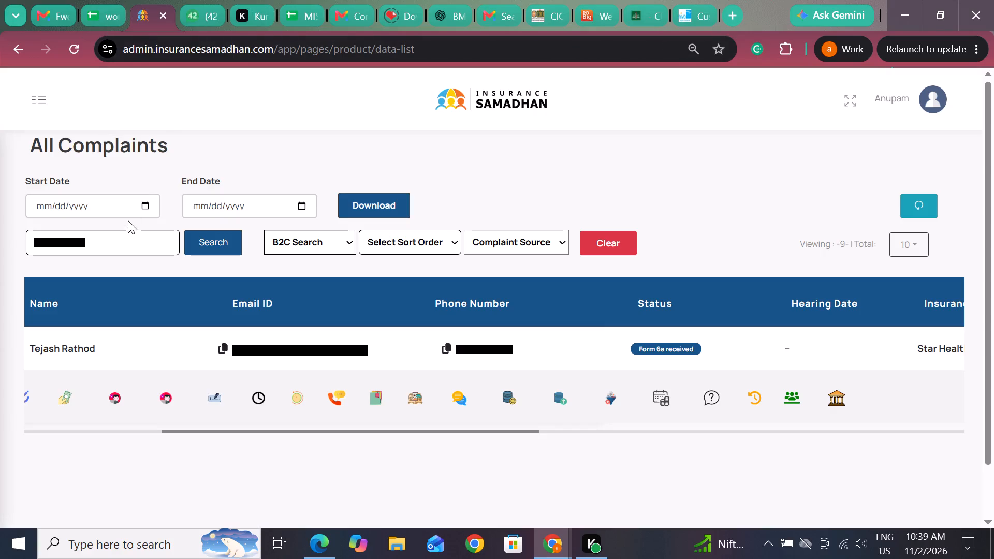
ctrl+double_click(124, 241)
key(ctrl+v)
click(185, 244)
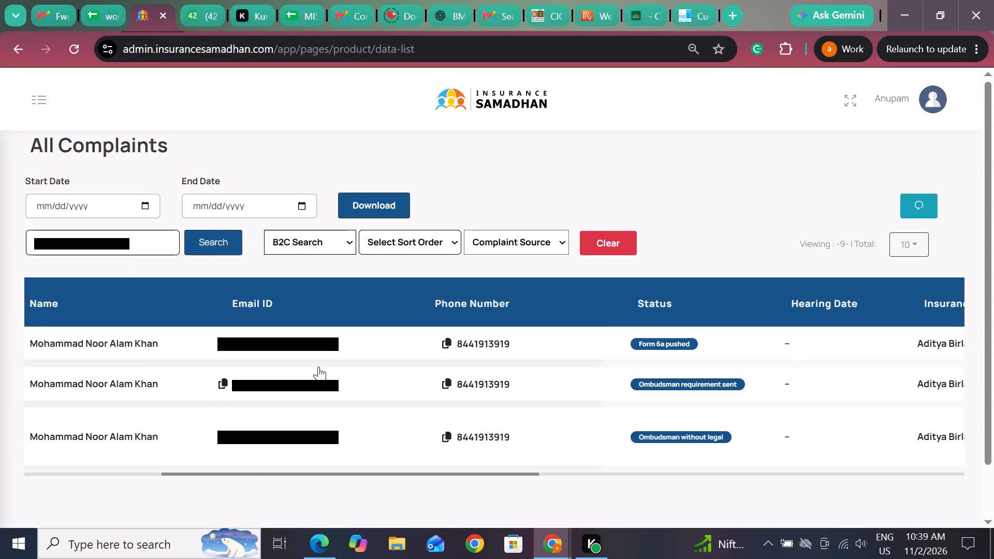
Compare the complaint details in the Annex VI-A PDF with the policy numbers and statuses of the customer's entries in the complaints list.
scroll(318, 366, right, 1)
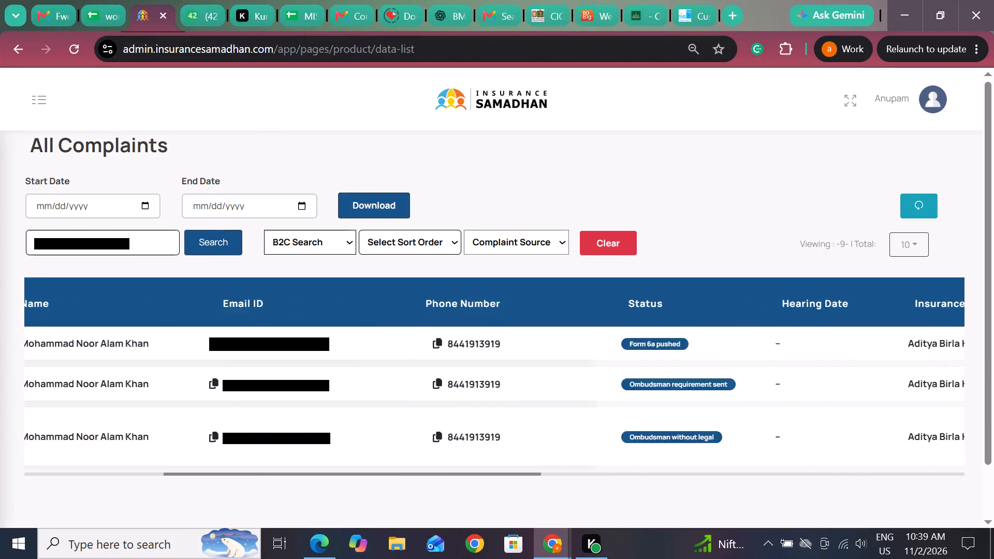
click(61, 24)
scroll(509, 420, up, 4)
scroll(432, 353, up, 1)
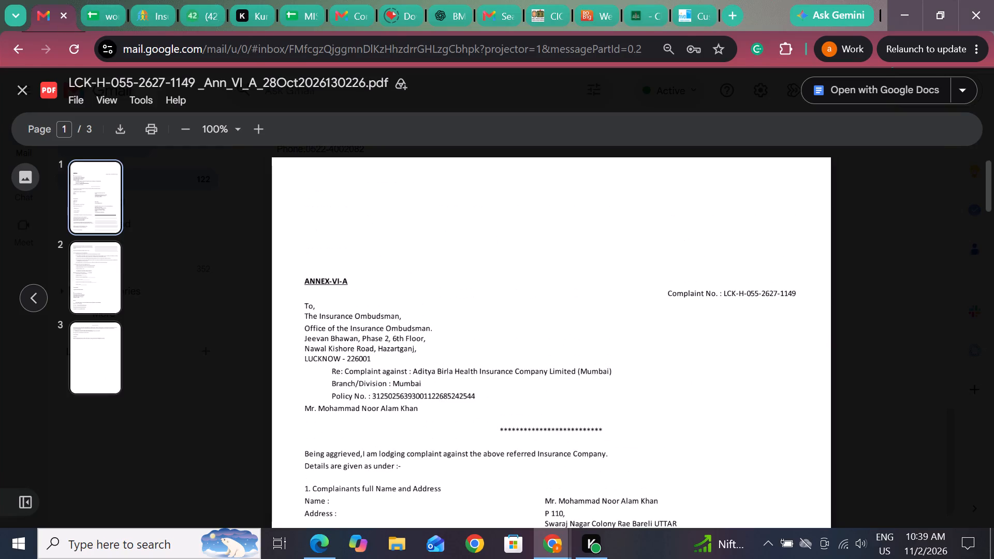
click(145, 5)
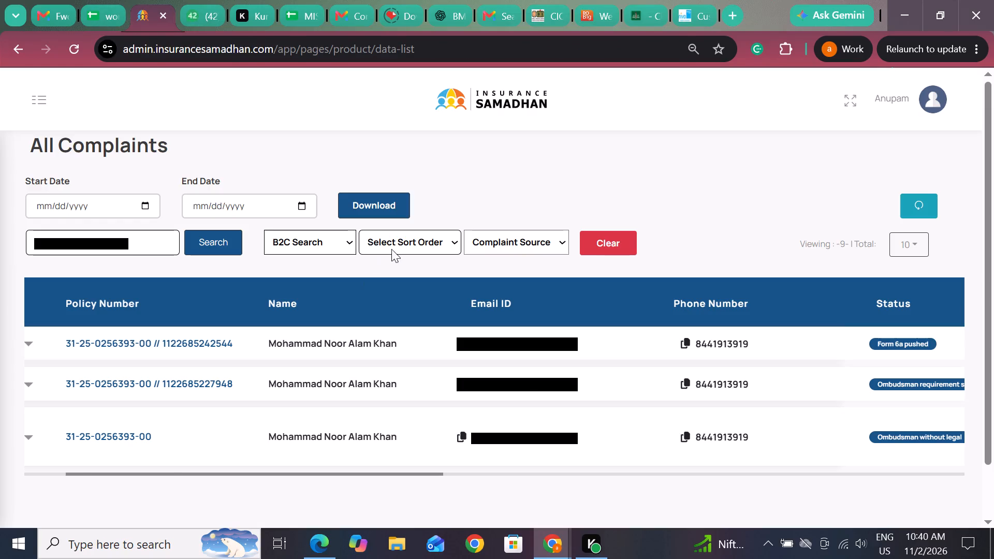
scroll(376, 368, left, 1)
scroll(428, 335, left, 2)
Copy the phone number from the customer's "Form 6a pushed" entry and call it from the Smartflo dialer.
click(432, 341)
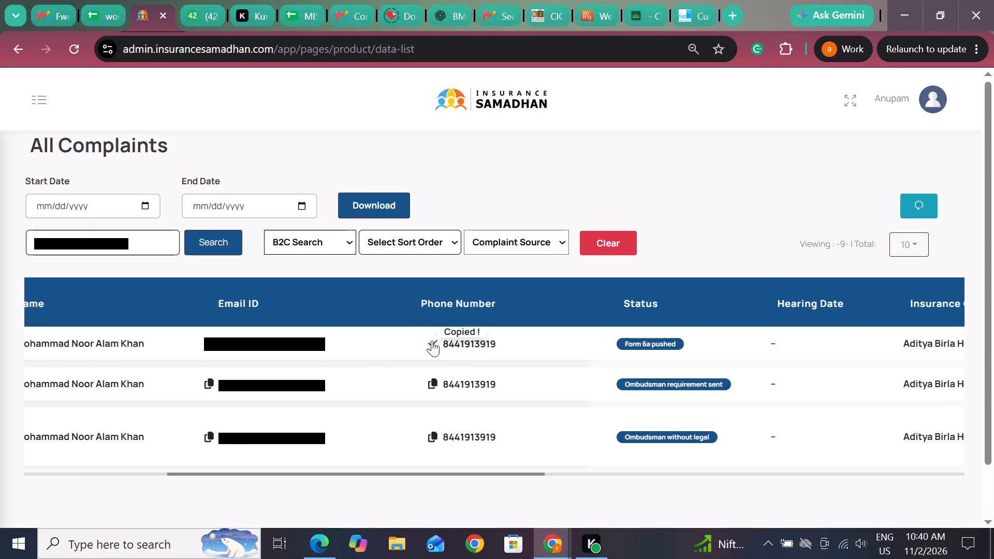
scroll(432, 341, left, 1)
click(587, 21)
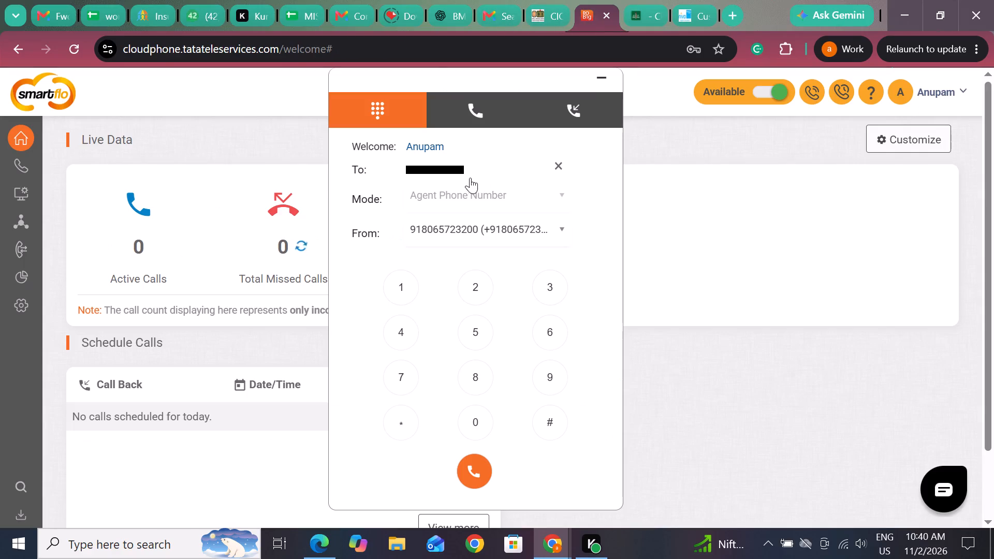
ctrl+double_click(466, 169)
key(ctrl+v)
click(479, 466)
scroll(317, 151, up, 3)
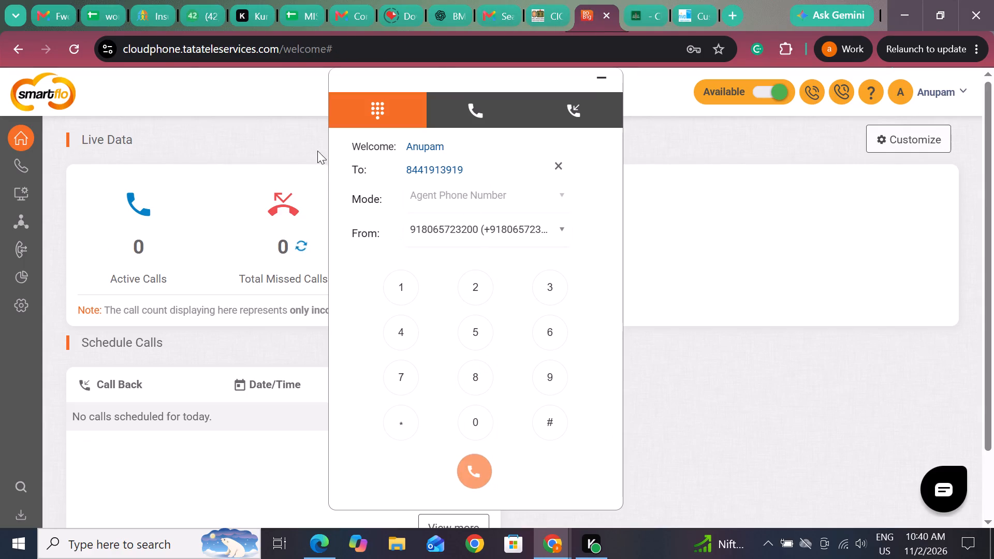
scroll(317, 151, up, 3)
Return to the complaints list and examine the customer's entries, including their policy numbers and statuses.
click(150, 22)
scroll(200, 400, right, 1)
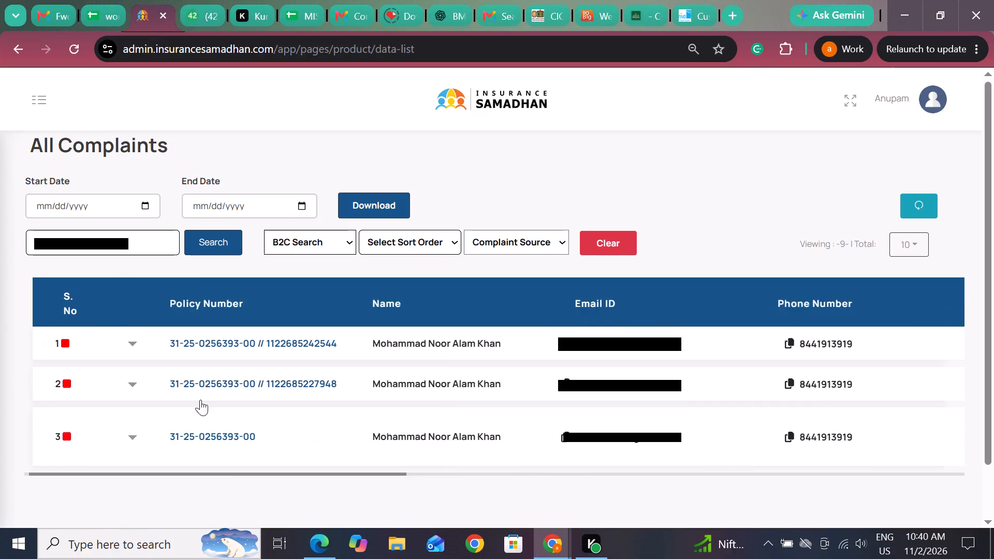
scroll(200, 400, left, 2)
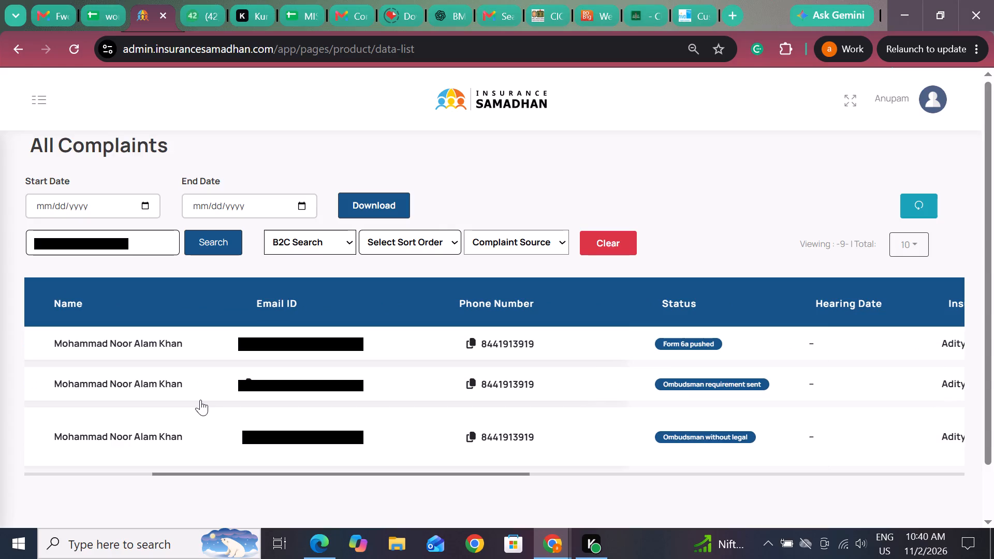
Open the communication log of the customer's complaint with status "Form 6a pushed" and examine its complaint communication entries.
click(151, 475)
drag(151, 475, 212, 473)
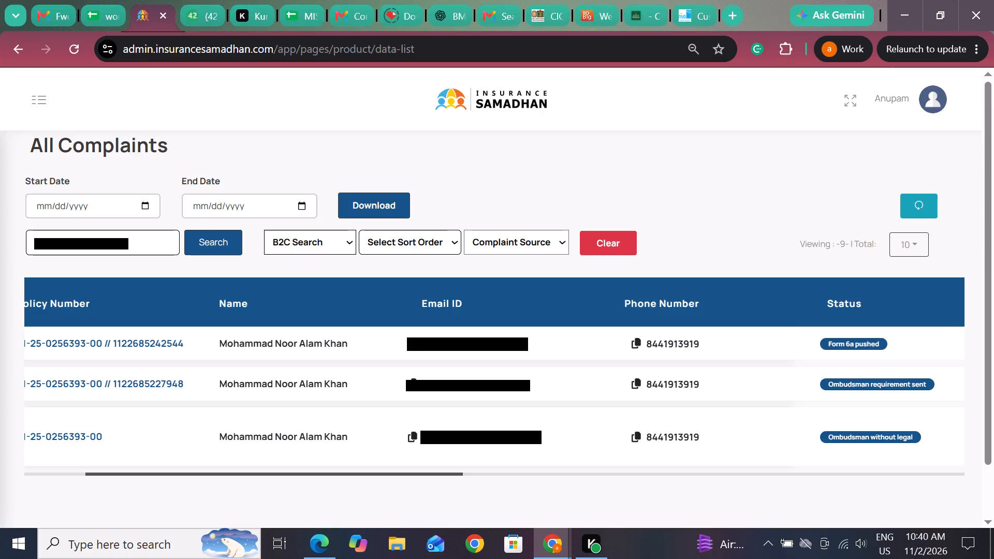
drag(212, 473, 129, 473)
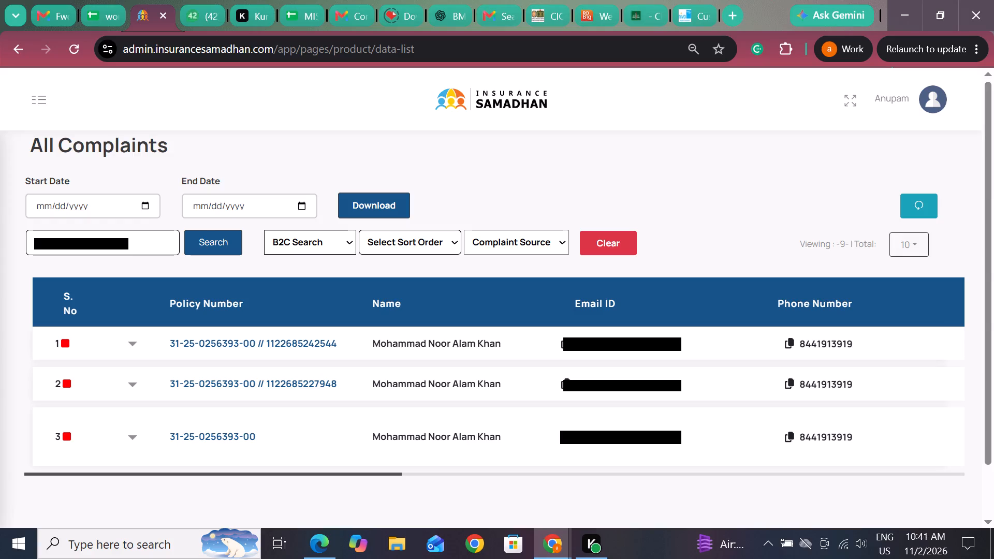
scroll(427, 364, left, 1)
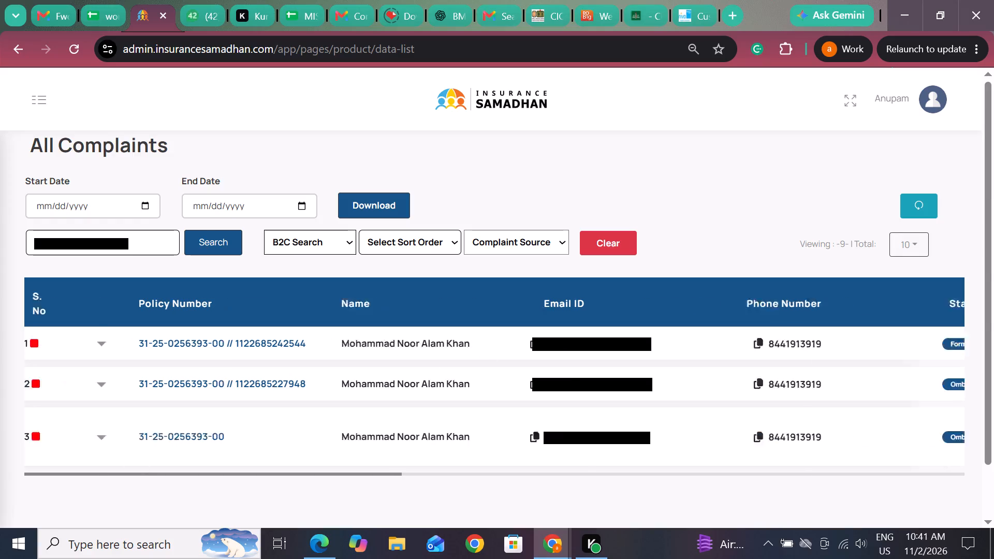
scroll(427, 364, left, 1)
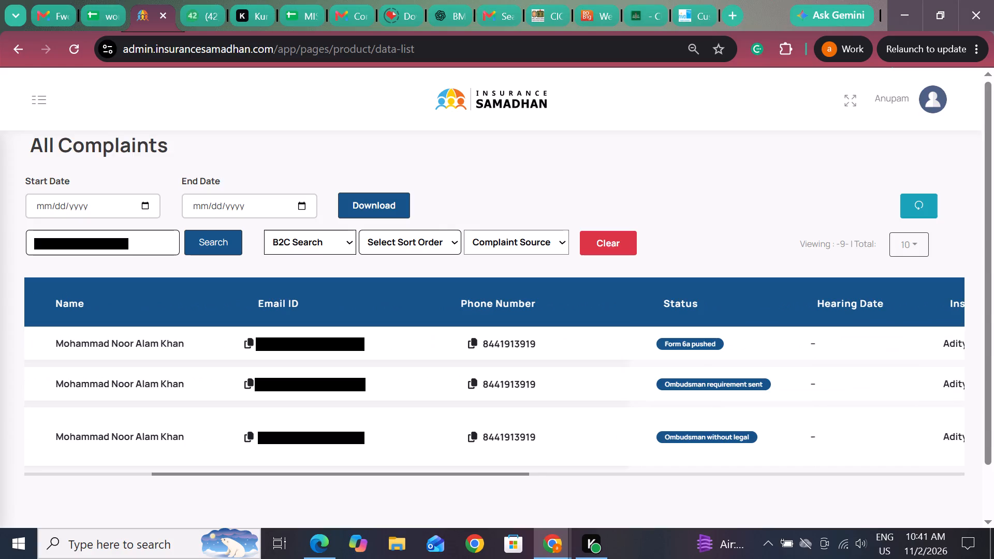
click(418, 340)
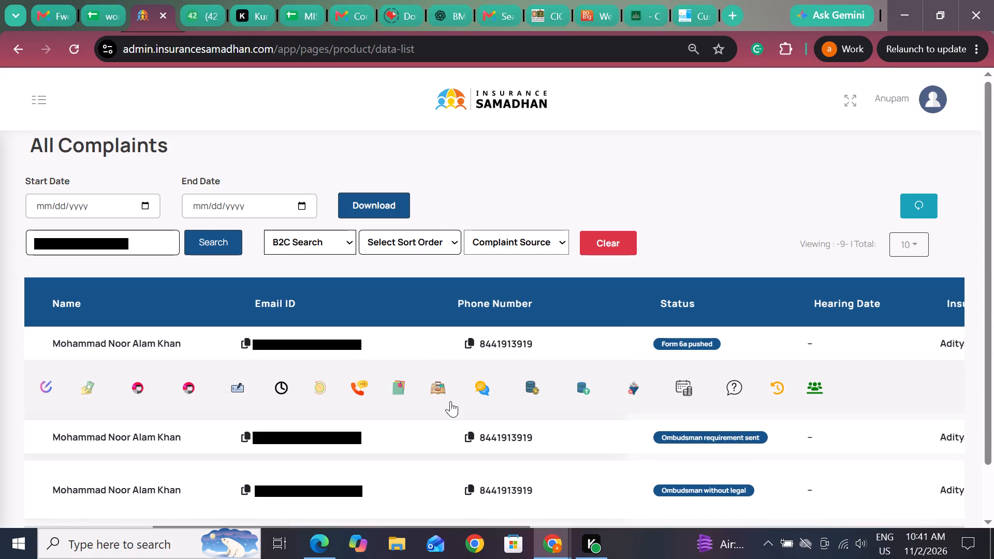
click(483, 383)
scroll(391, 401, down, 2)
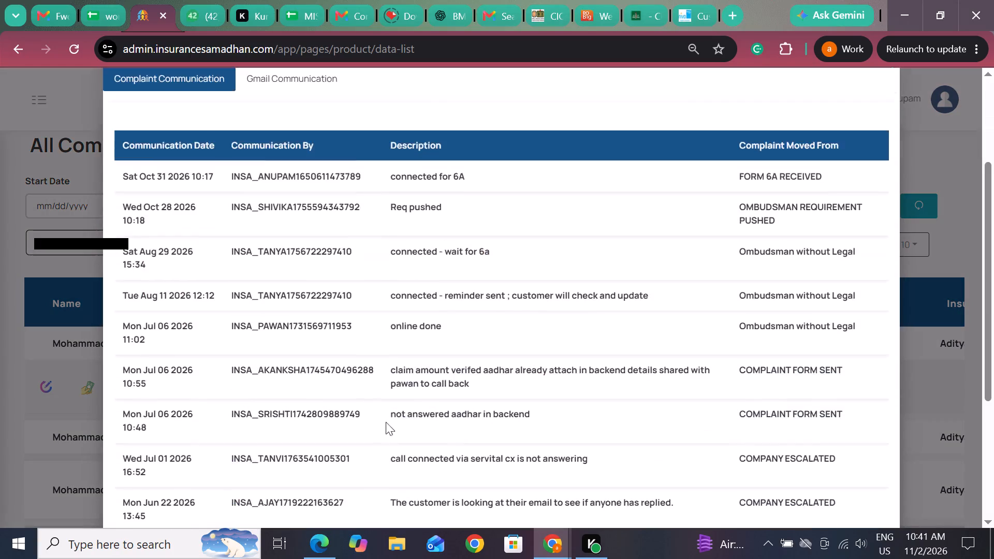
scroll(385, 438, up, 7)
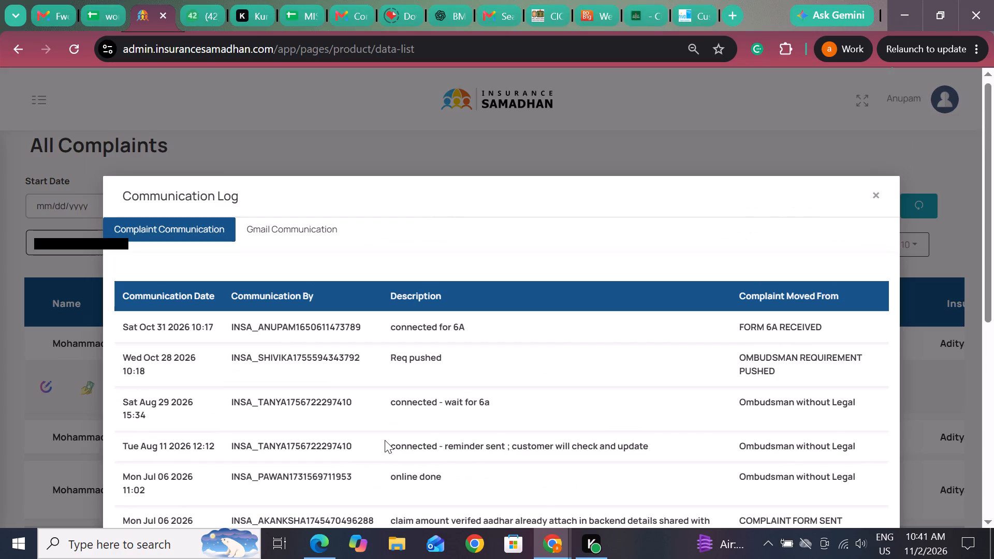
Switch the complaint's communication log to its Gmail communication to check the email correspondence.
scroll(385, 441, up, 6)
click(316, 141)
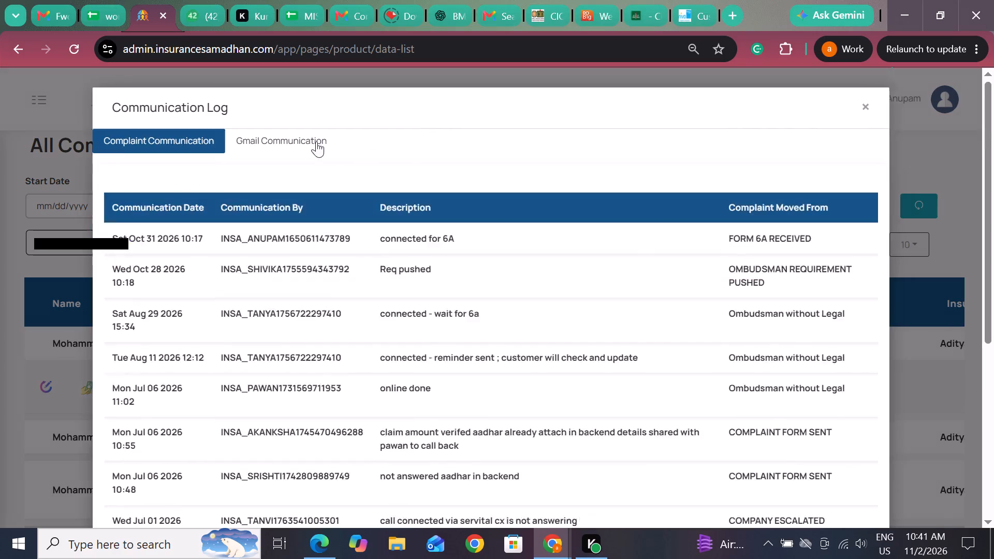
Reopen the communication log of the complaint with status "Form 6a pushed", examine its entries down to the oldest, and return to the complaints list.
scroll(316, 373, left, 1)
click(465, 388)
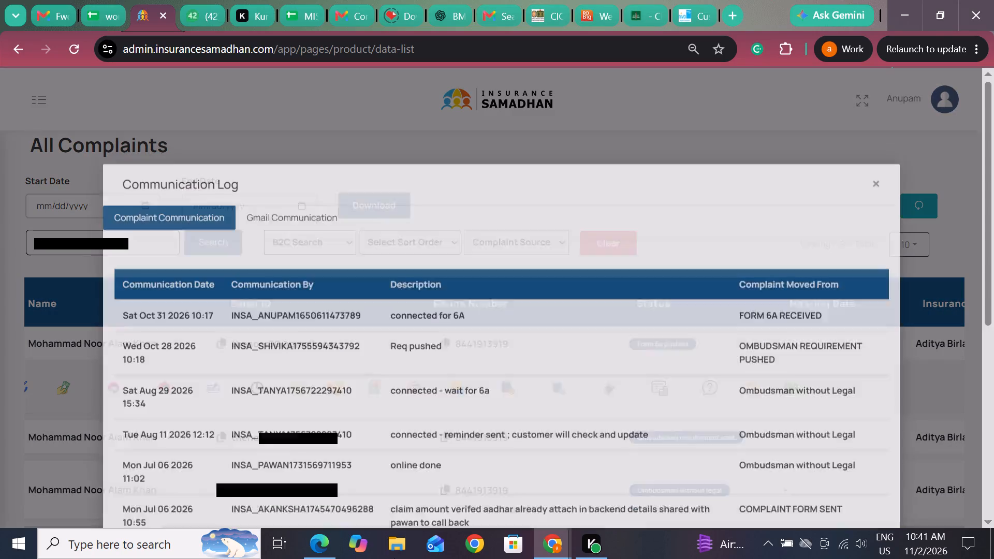
scroll(480, 351, left, 1)
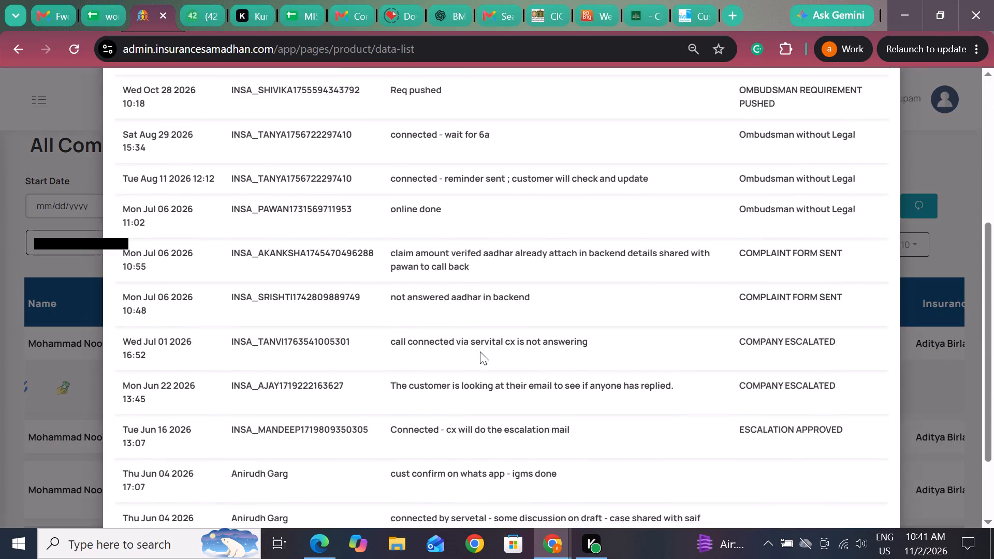
scroll(480, 351, left, 1)
scroll(480, 353, down, 8)
click(536, 489)
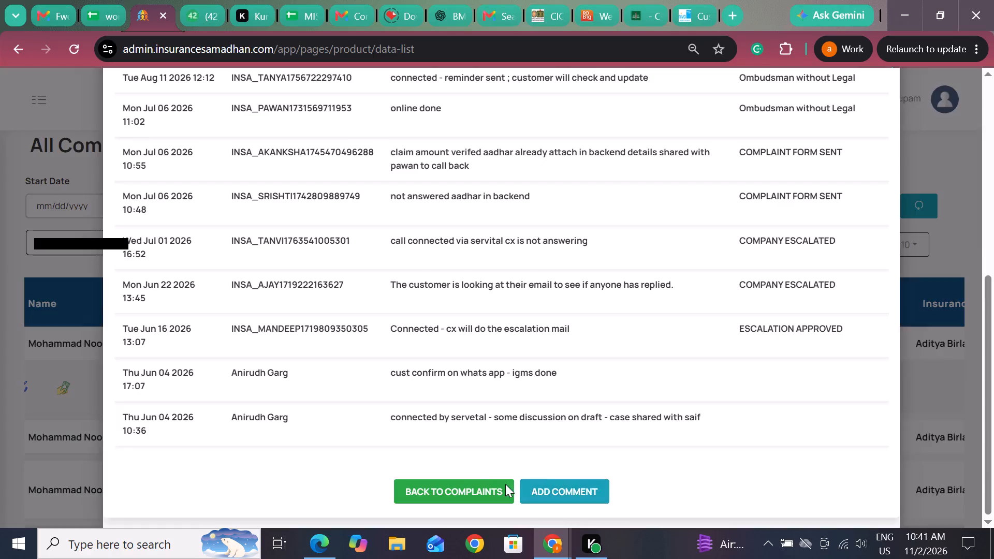
click(83, 480)
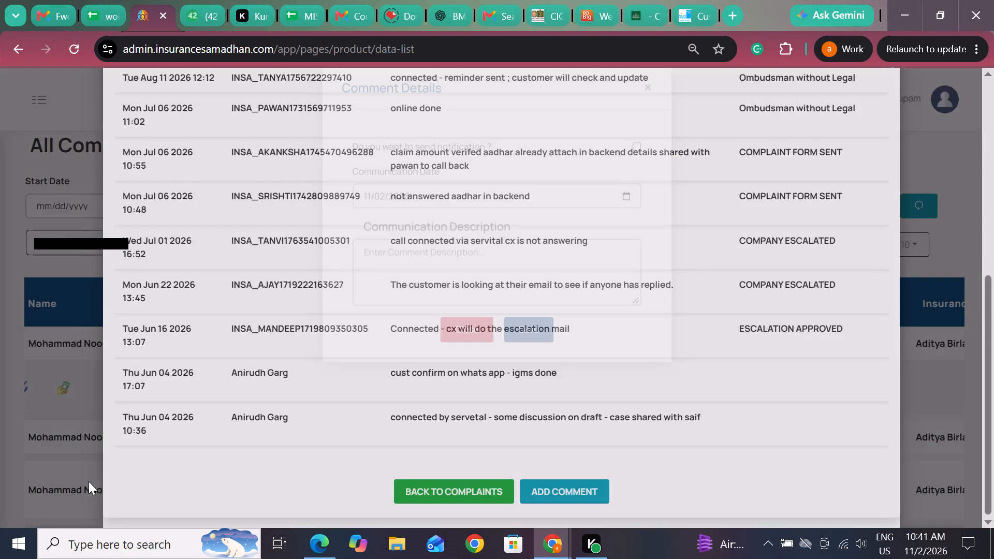
click(81, 421)
Collapse and re-expand the row of the "Form 6a pushed" complaint, check its communication log again, and close the log.
scroll(110, 402, right, 6)
click(125, 343)
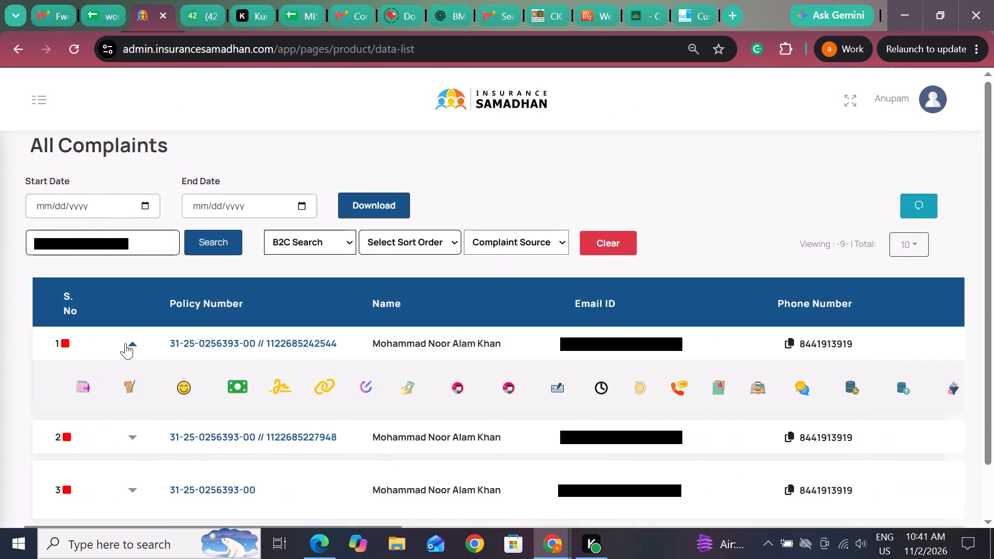
scroll(180, 405, left, 2)
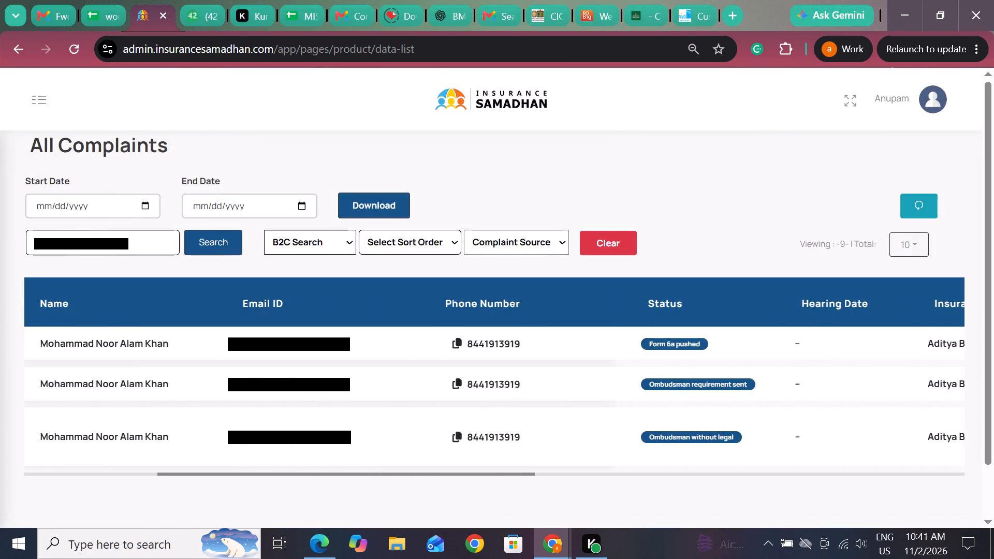
scroll(225, 403, left, 1)
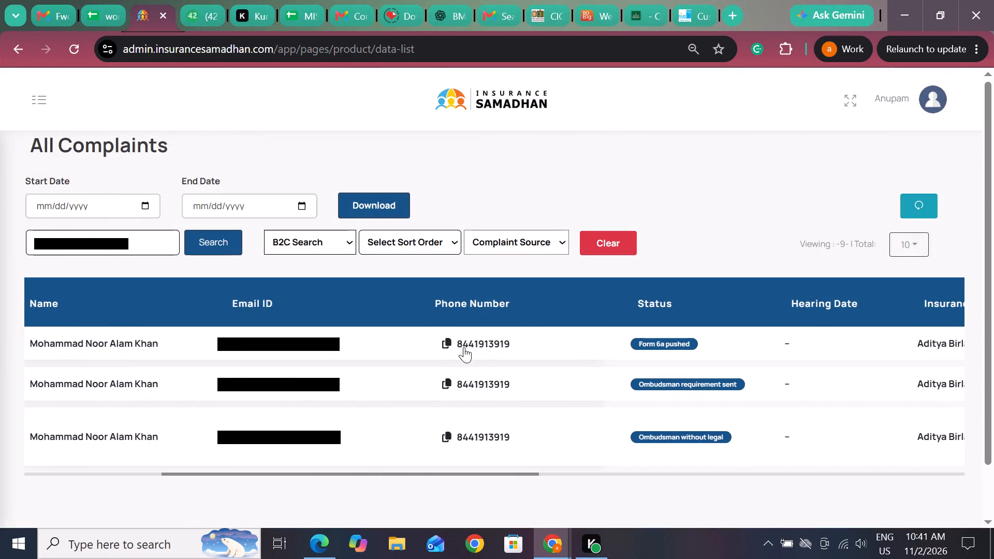
click(420, 340)
click(463, 386)
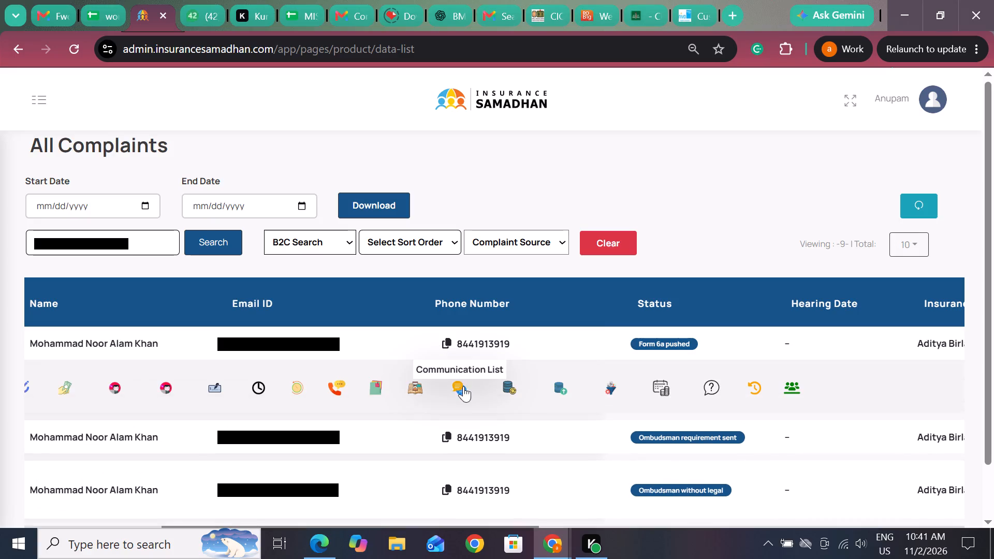
scroll(339, 390, up, 6)
click(223, 112)
Reopen the "Form 6a pushed" complaint's communication log once more, examine its most recent complaint communication entries, and return to the complaints list.
scroll(235, 339, right, 5)
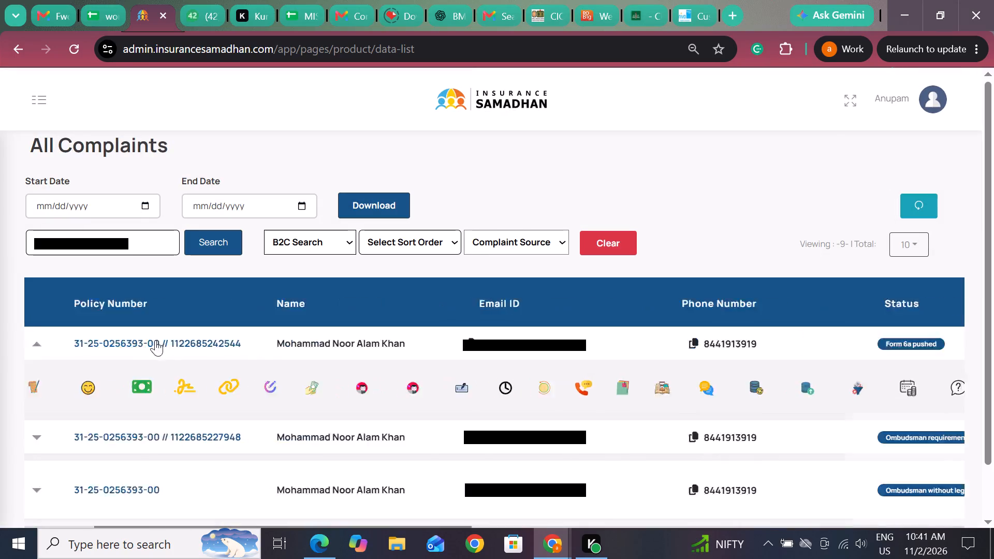
click(144, 339)
scroll(360, 335, left, 3)
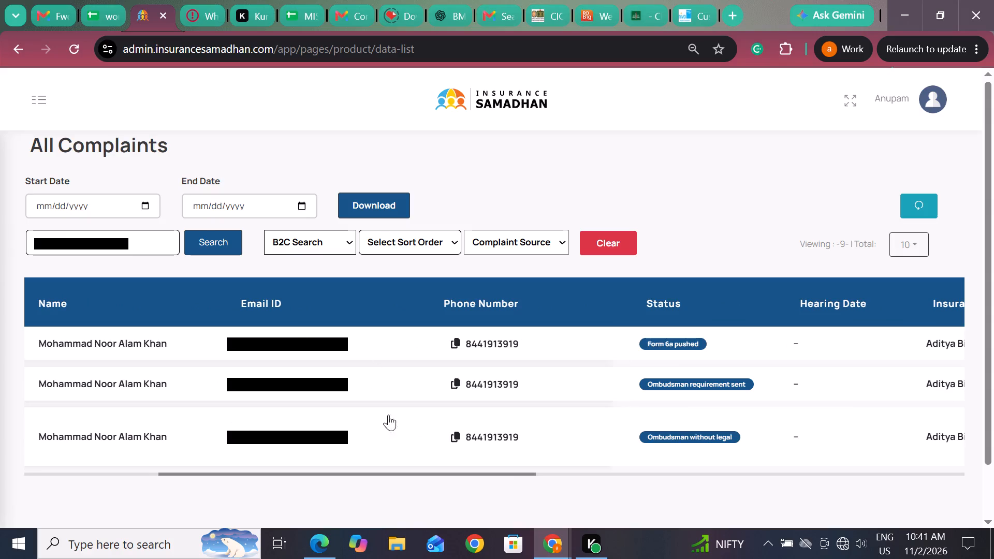
click(407, 336)
click(468, 386)
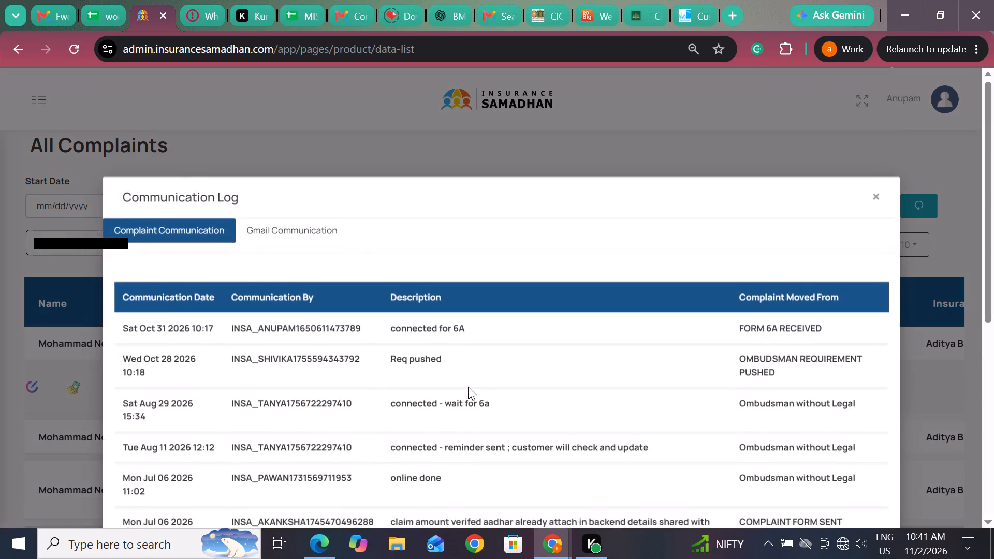
scroll(467, 393, down, 8)
scroll(461, 437, up, 14)
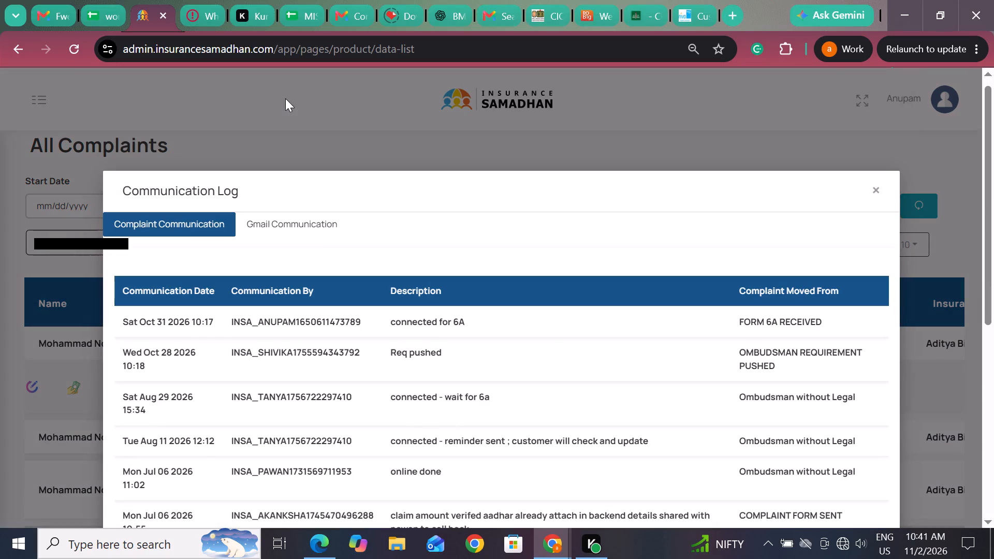
click(284, 111)
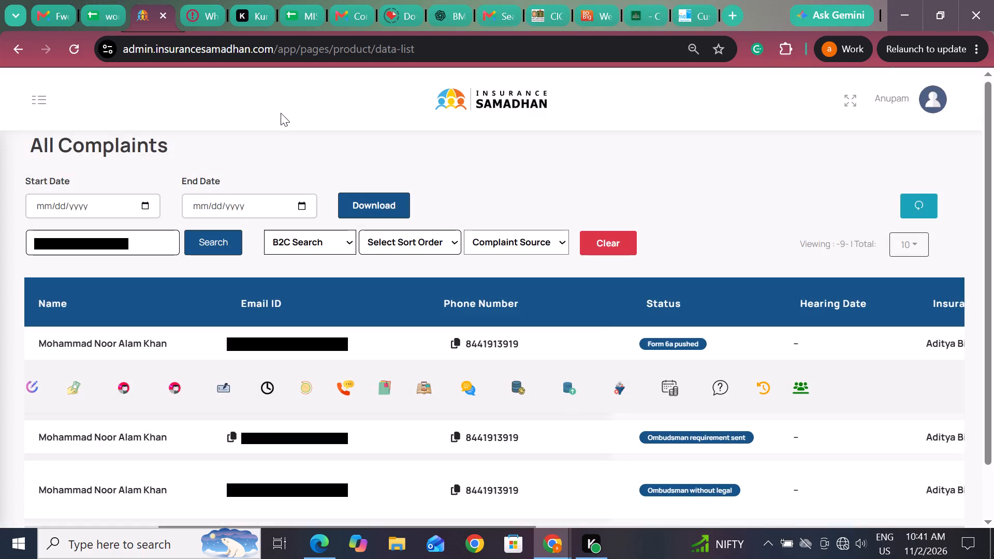
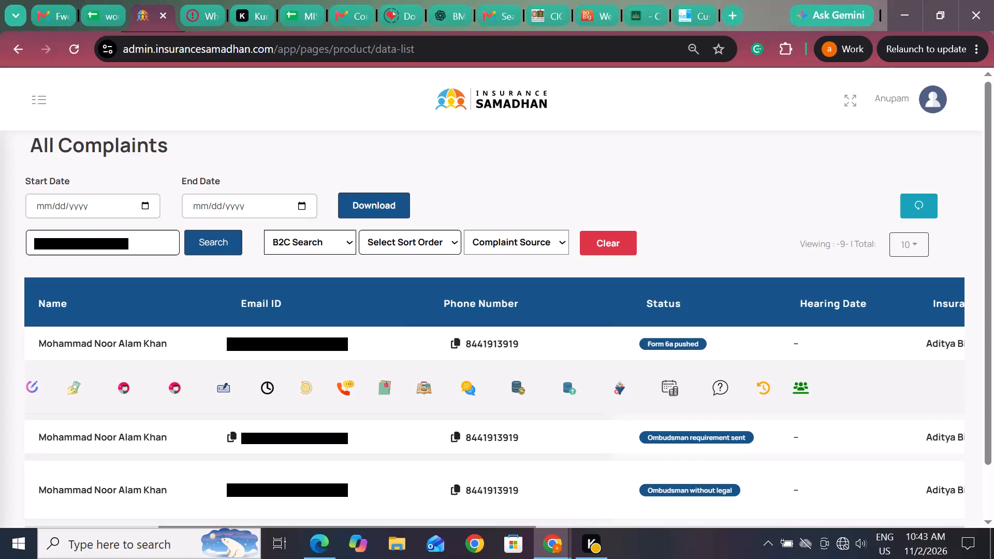
Collapse the expanded action row of the customer's complaint with status "Form 6a pushed" in the complaints list.
scroll(403, 330, right, 4)
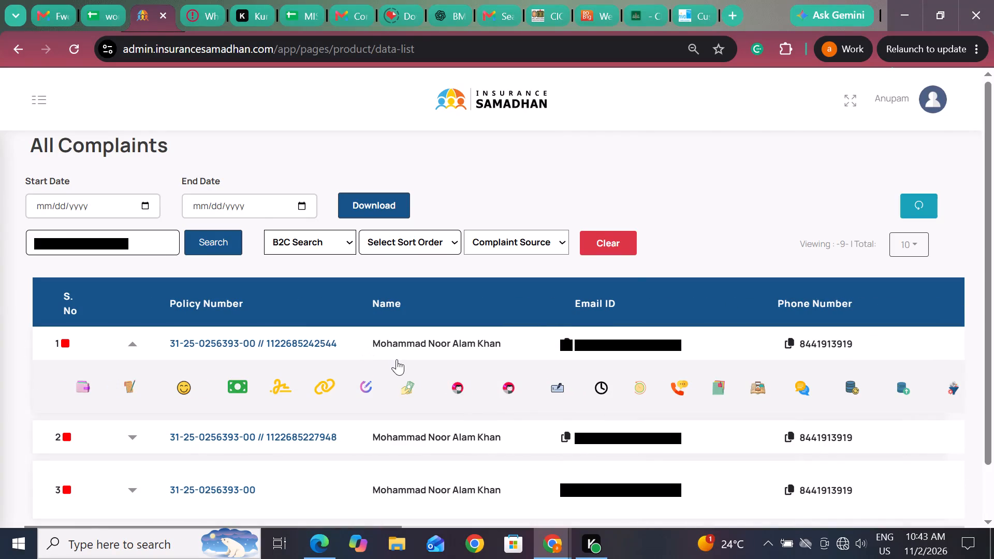
scroll(397, 359, up, 1)
click(130, 344)
Switch to the ombudsman email in Gmail, close the Ann_VI_A PDF preview and examine the attachments at the message's end.
click(46, 19)
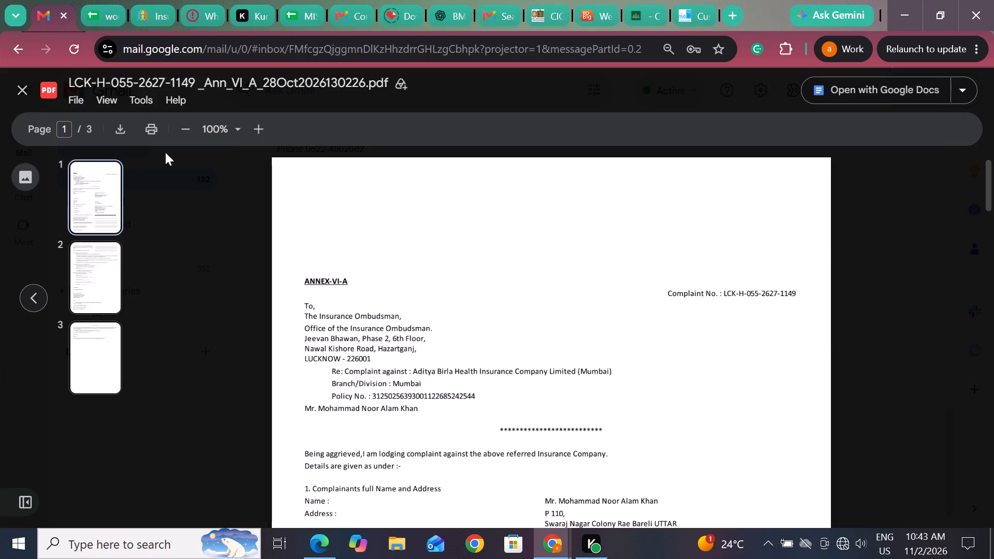
click(24, 87)
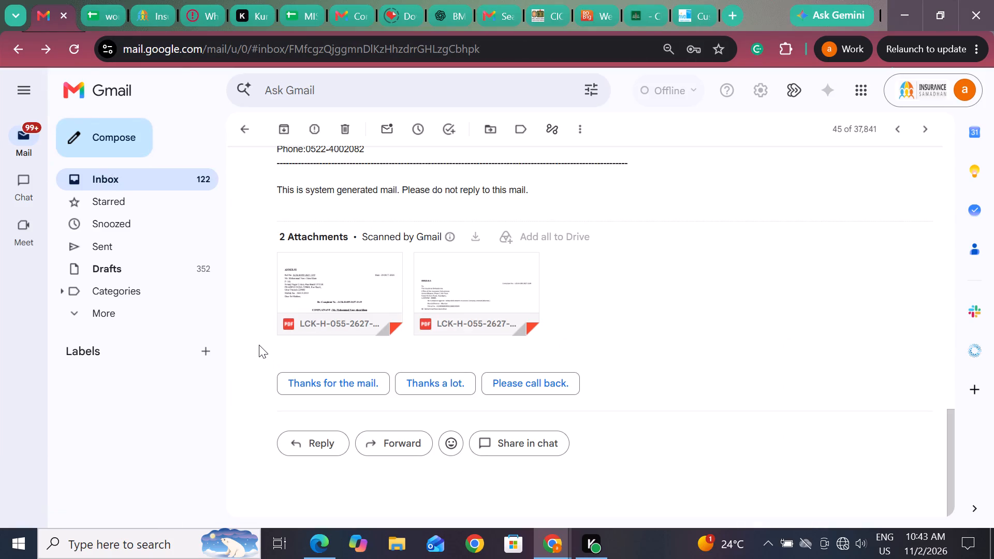
scroll(298, 276, down, 3)
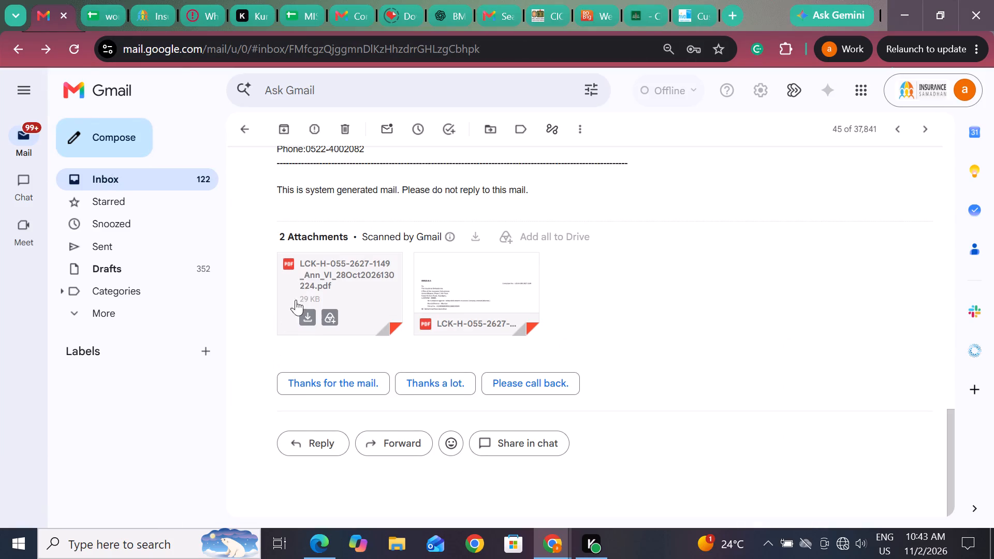
scroll(296, 300, down, 2)
scroll(295, 320, up, 4)
scroll(306, 310, down, 6)
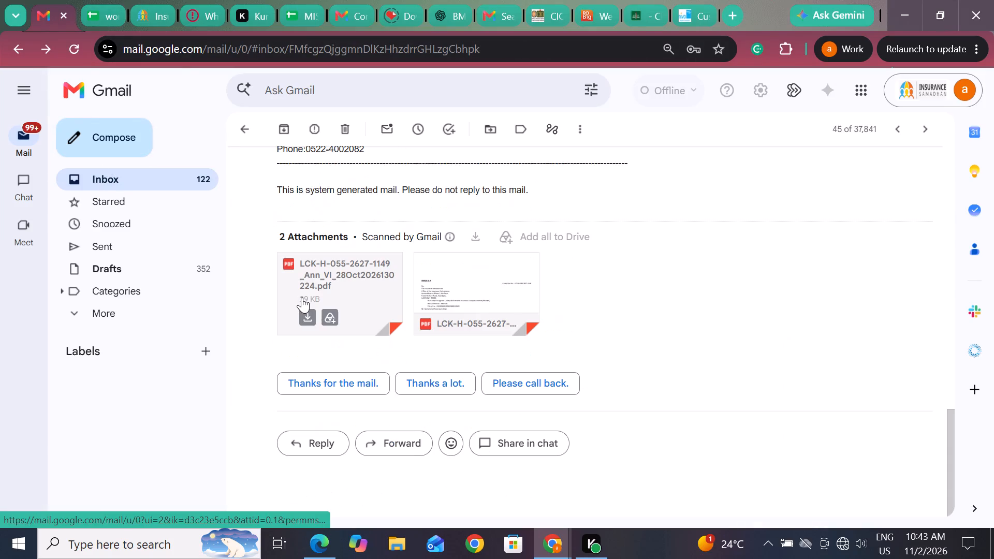
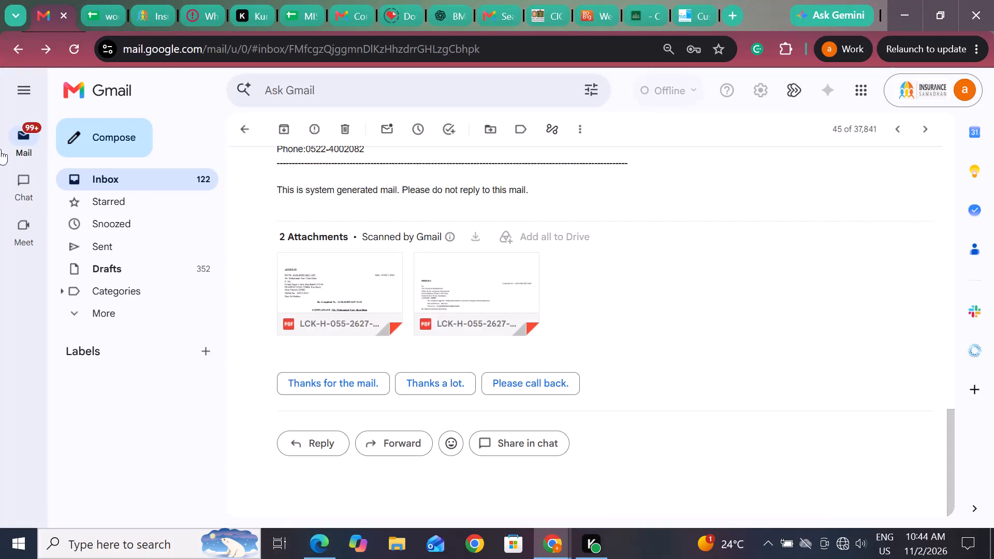
Examine the Annex VI-A PDF attached to the ombudsman email for the policy and complaint details, and return to the All Complaints list.
click(487, 281)
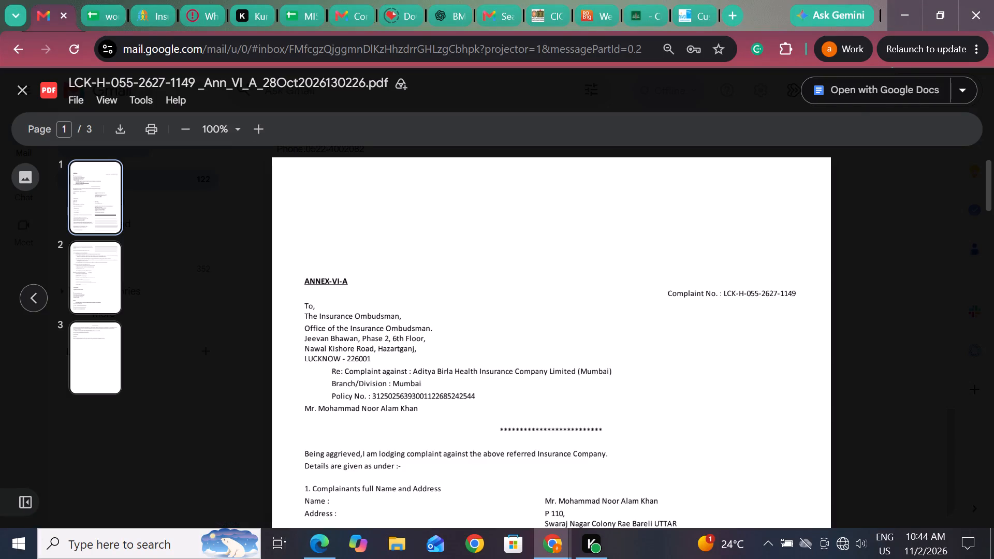
scroll(384, 264, down, 2)
scroll(360, 287, up, 5)
click(27, 91)
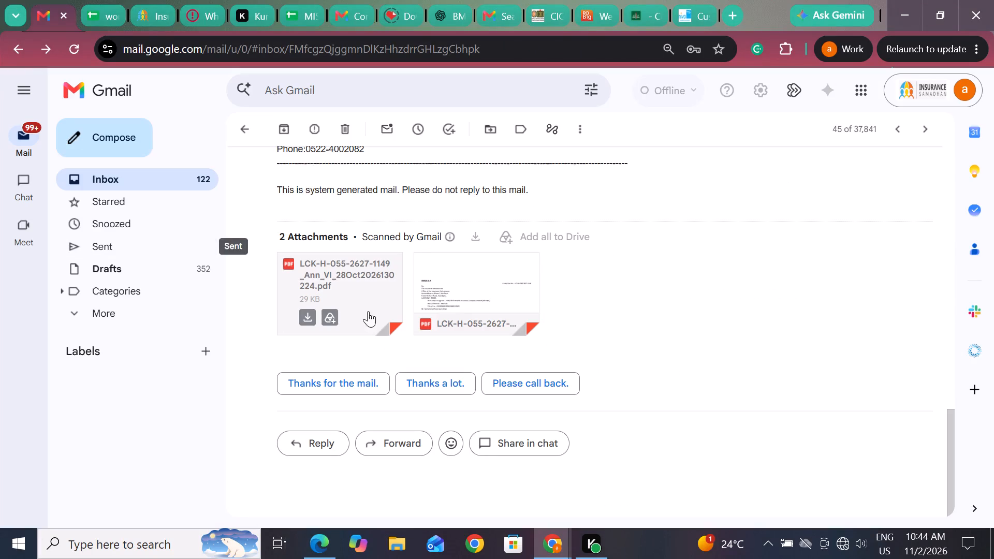
scroll(354, 255, down, 4)
click(139, 20)
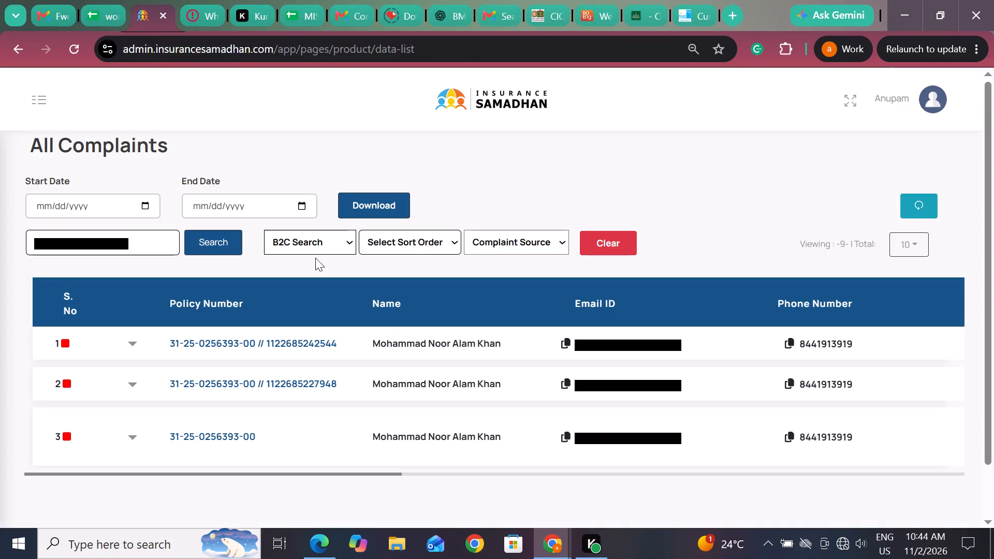
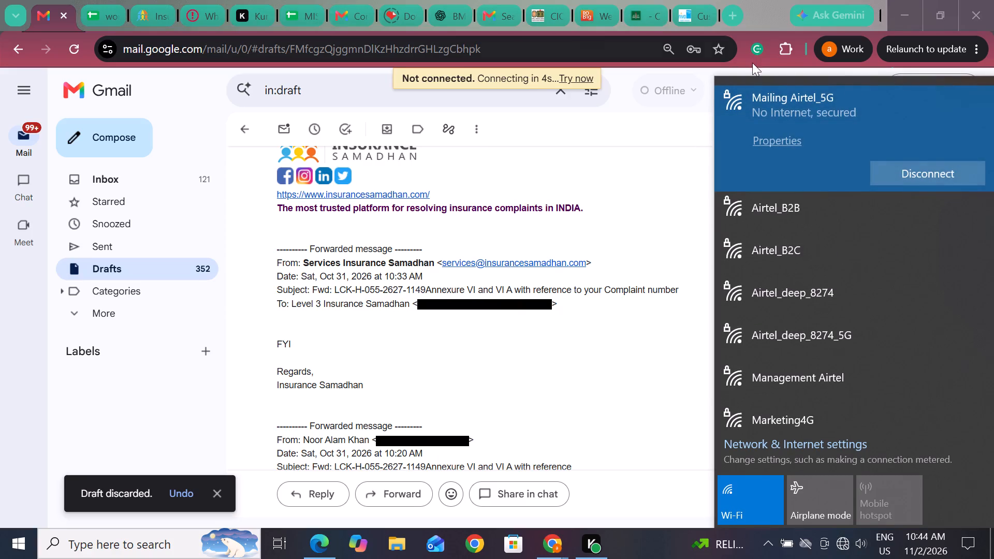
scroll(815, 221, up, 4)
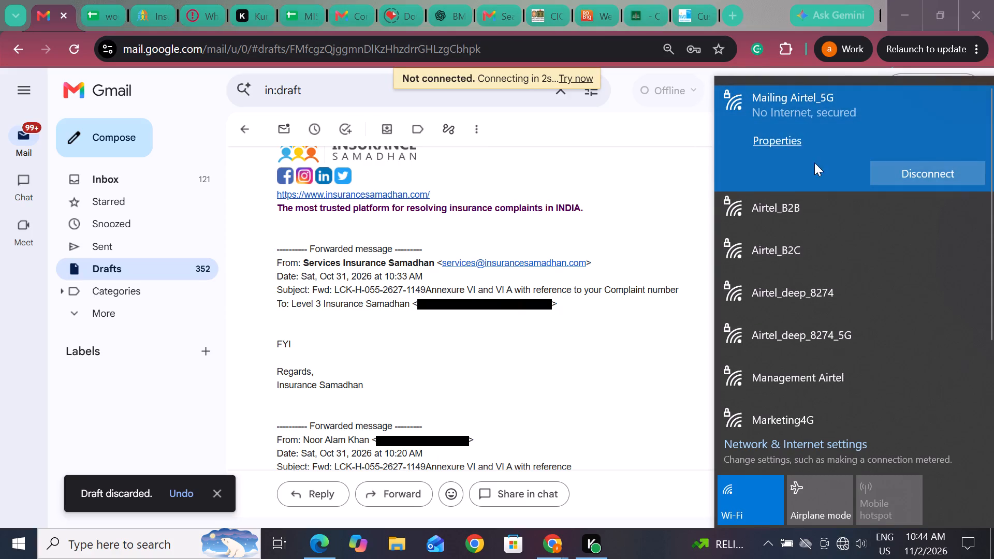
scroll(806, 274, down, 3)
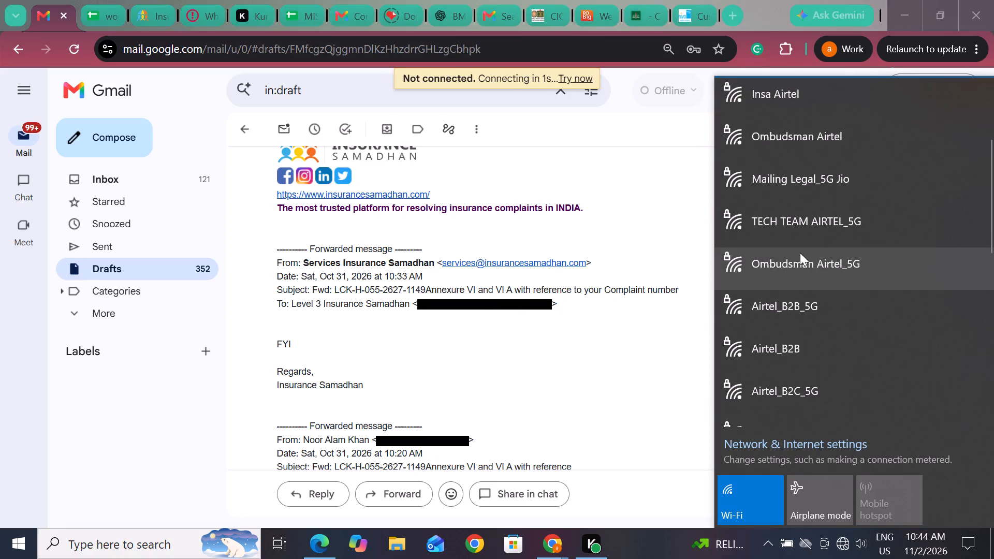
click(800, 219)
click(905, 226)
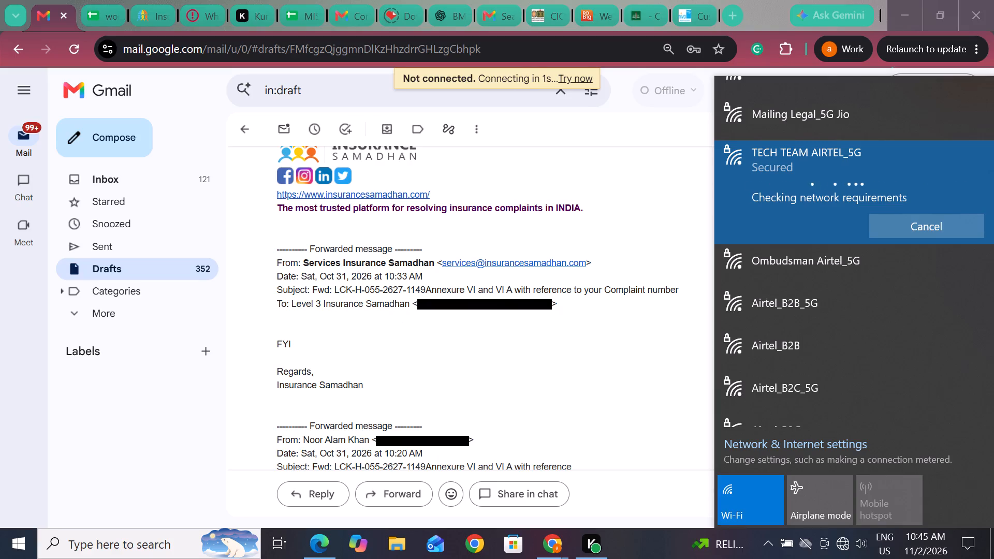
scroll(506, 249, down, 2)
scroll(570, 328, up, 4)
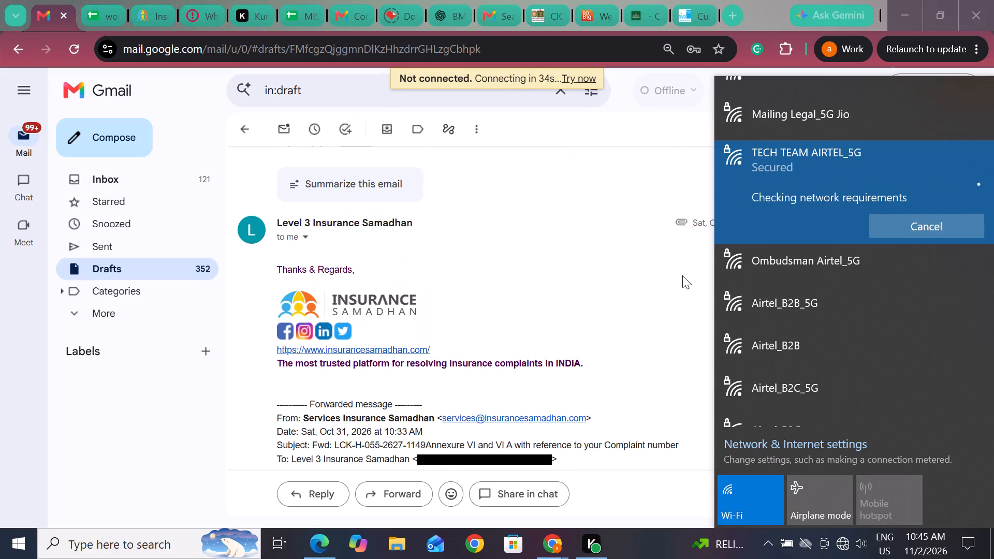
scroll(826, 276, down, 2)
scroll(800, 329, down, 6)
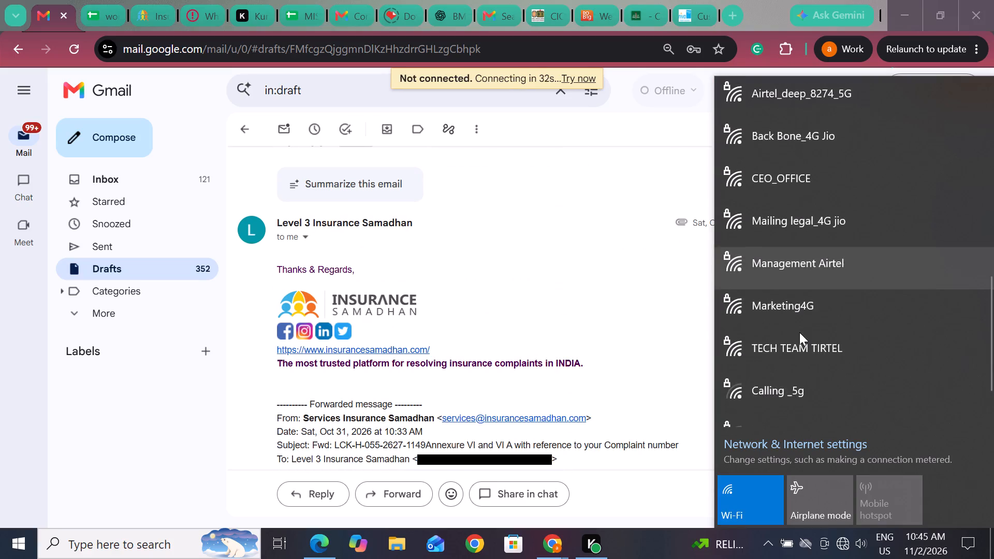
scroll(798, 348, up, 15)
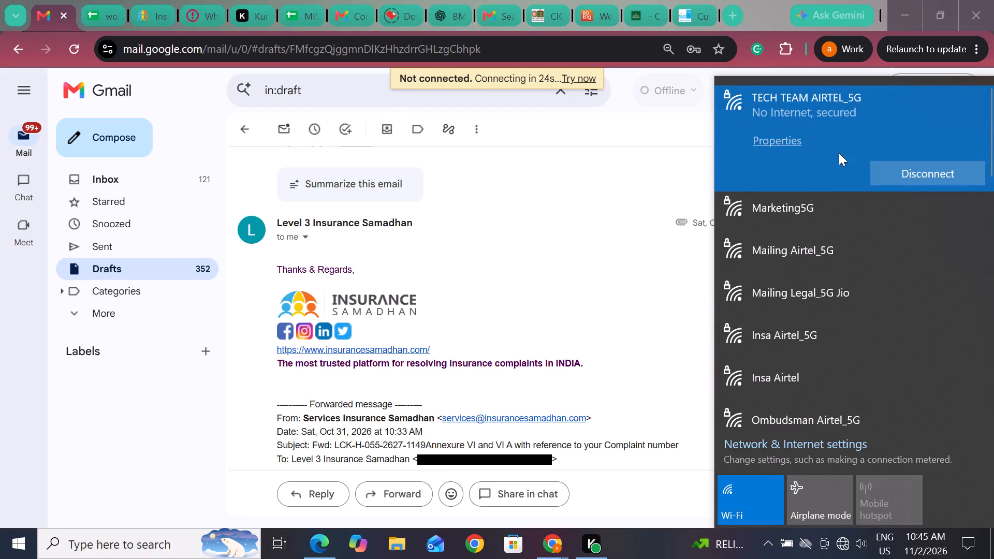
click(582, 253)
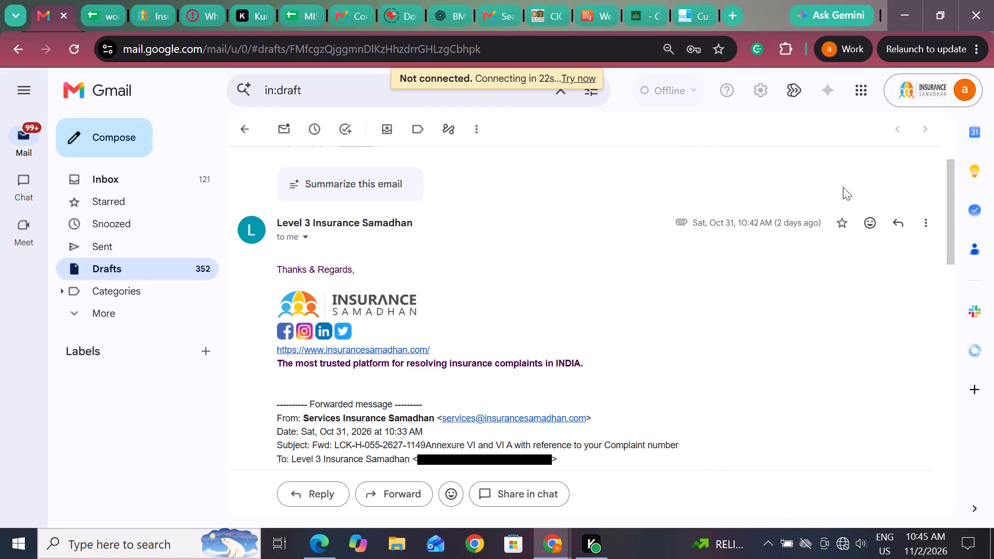
Connect the computer to the Marketing5G Wi-Fi network and return to the open email.
click(840, 546)
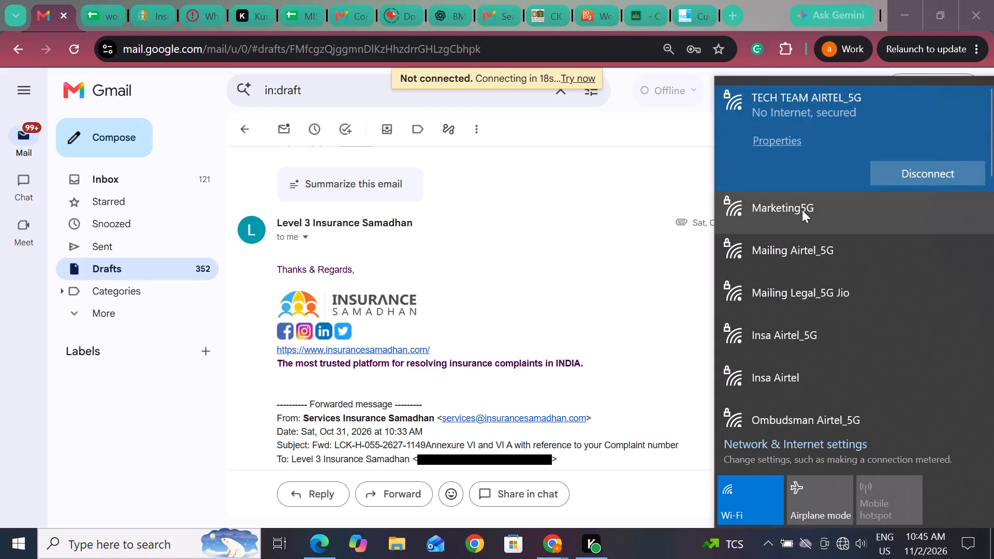
click(802, 210)
click(903, 217)
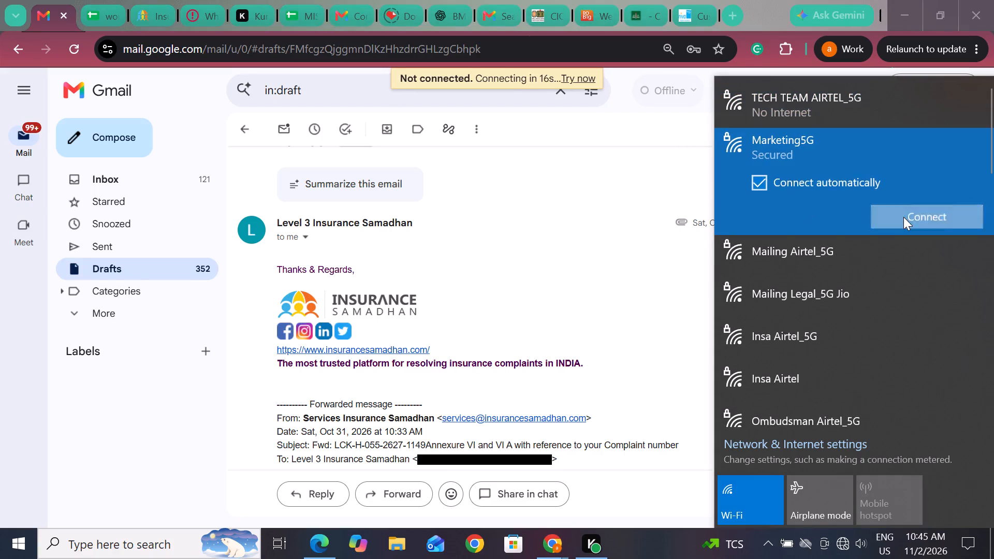
scroll(782, 293, down, 1)
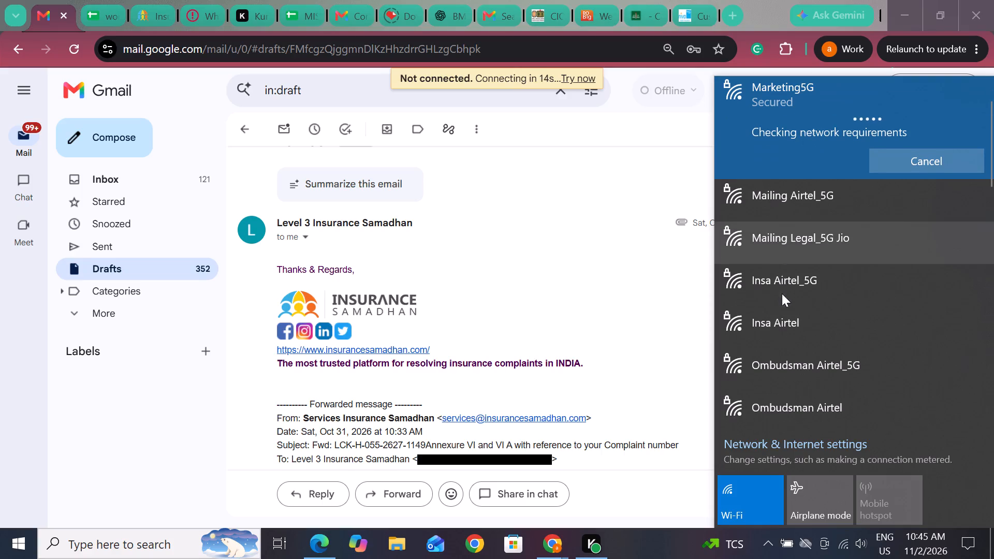
click(791, 277)
click(923, 292)
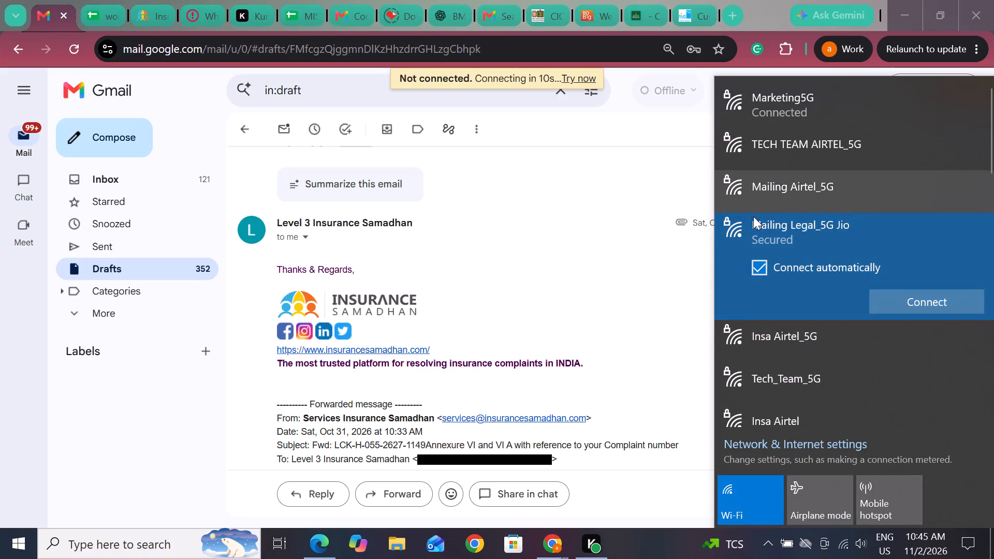
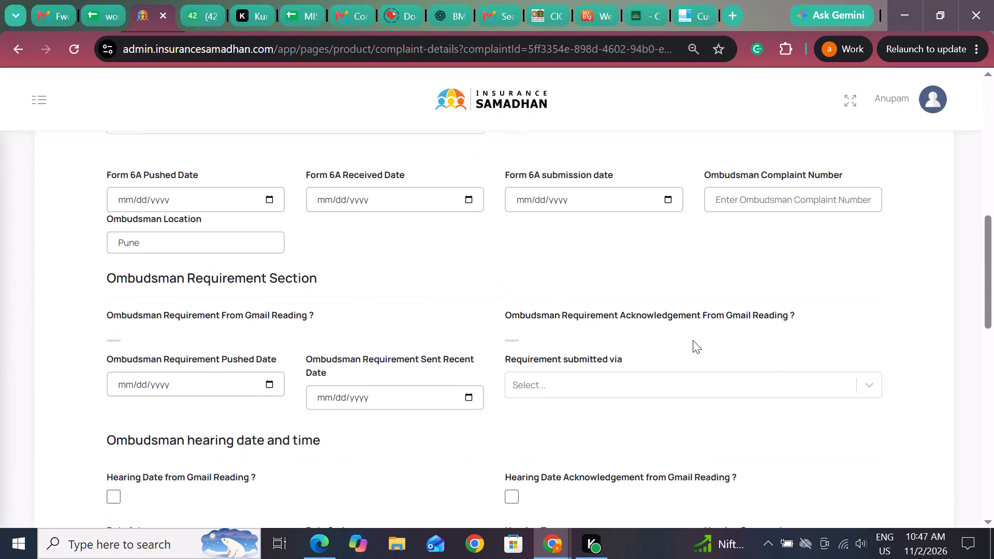
click(737, 199)
key(ctrl+v)
click(471, 197)
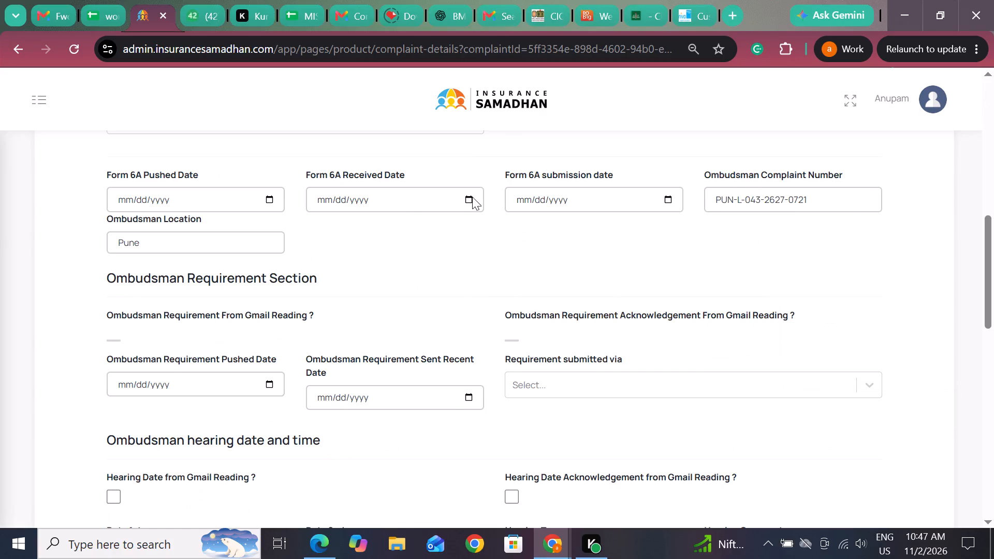
click(434, 390)
scroll(503, 347, up, 9)
click(860, 187)
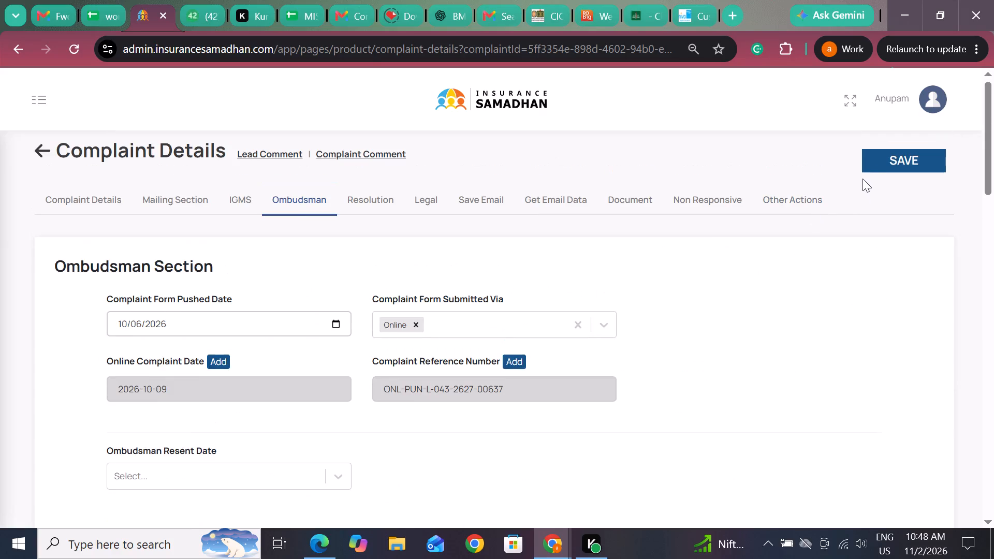
click(879, 160)
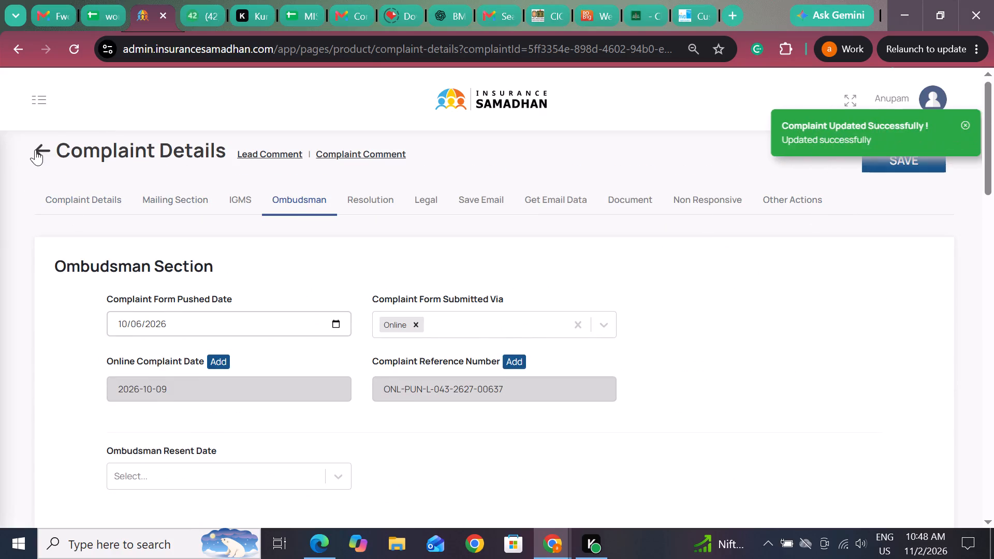
Copy the customer's phone number from the complaint's row in All Complaints and call it through the Smartflo dialer.
click(37, 149)
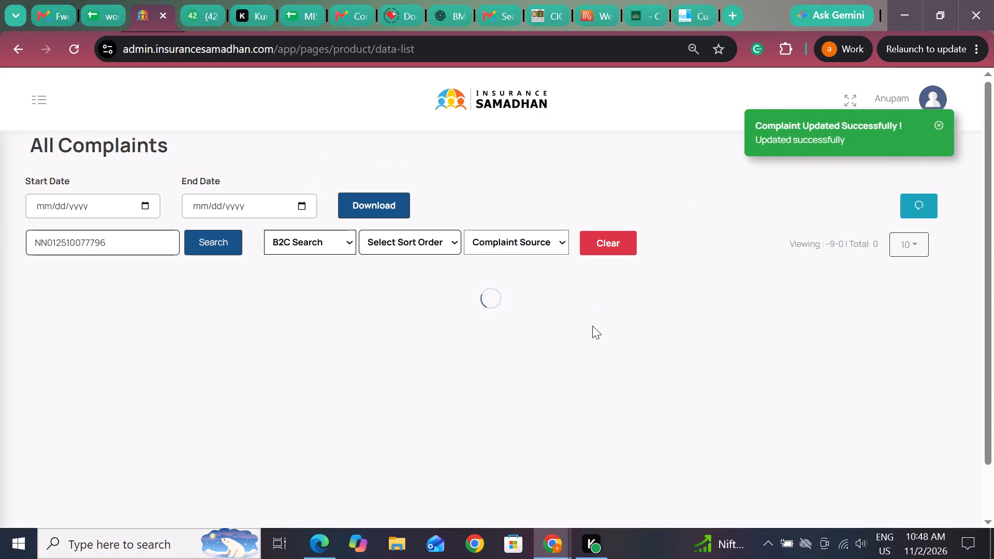
scroll(532, 346, left, 1)
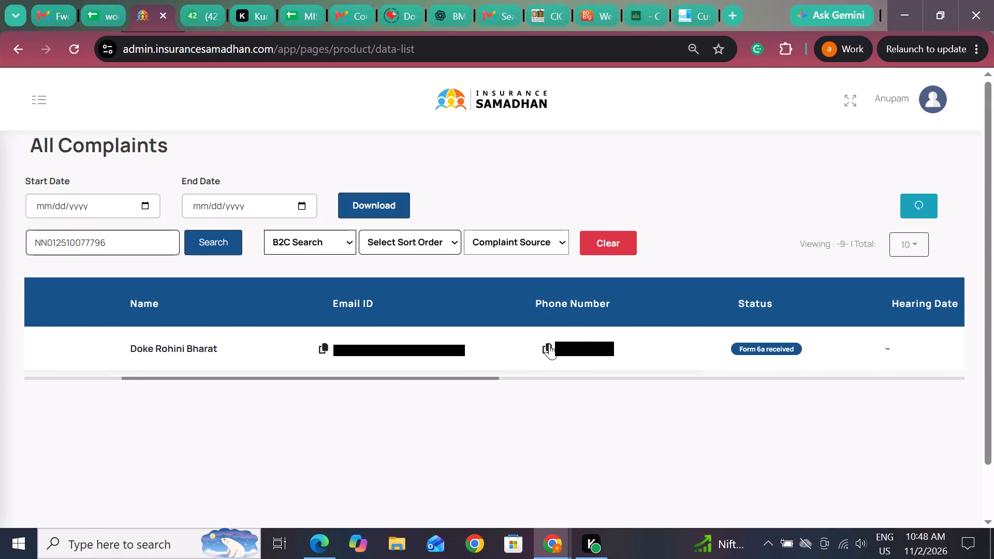
click(546, 346)
scroll(546, 346, left, 1)
click(587, 23)
ctrl+double_click(478, 175)
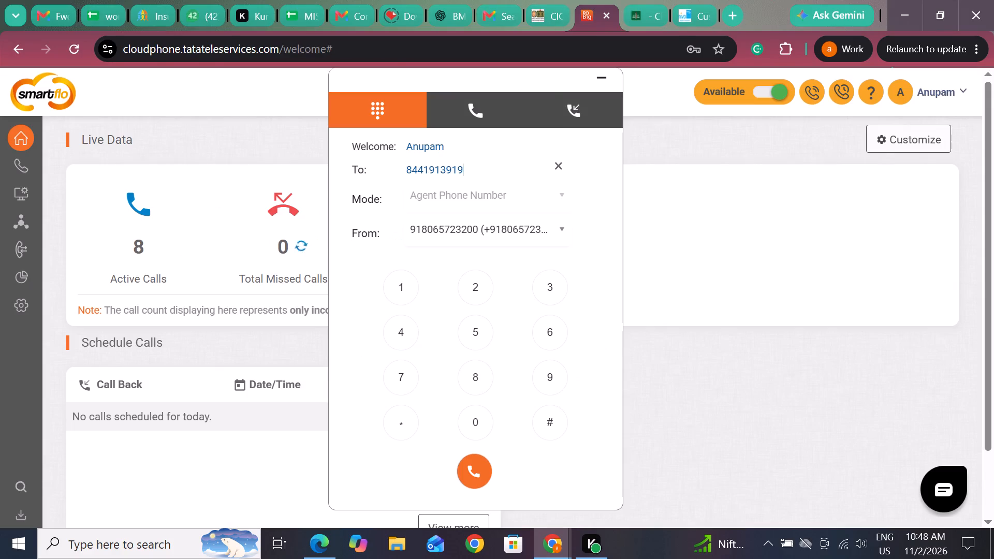
key(ctrl+v)
click(473, 478)
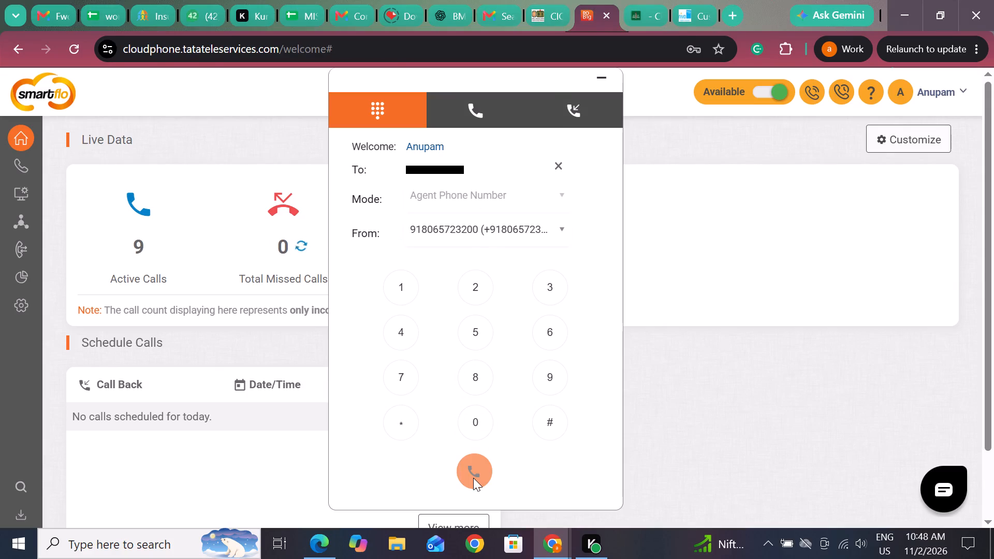
Return to the All Complaints list and look over the called customer's complaint row.
scroll(303, 211, up, 1)
click(139, 14)
scroll(271, 352, left, 1)
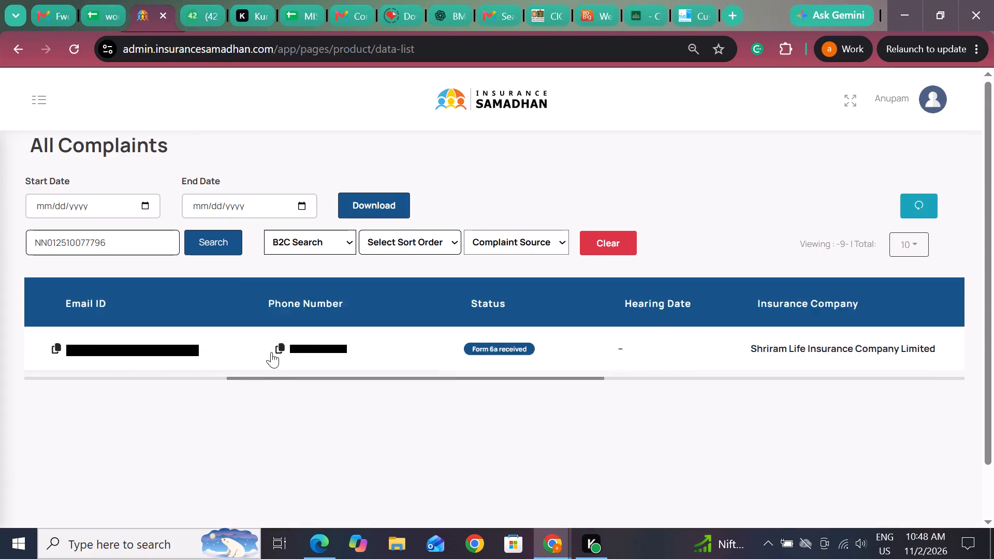
scroll(271, 352, left, 1)
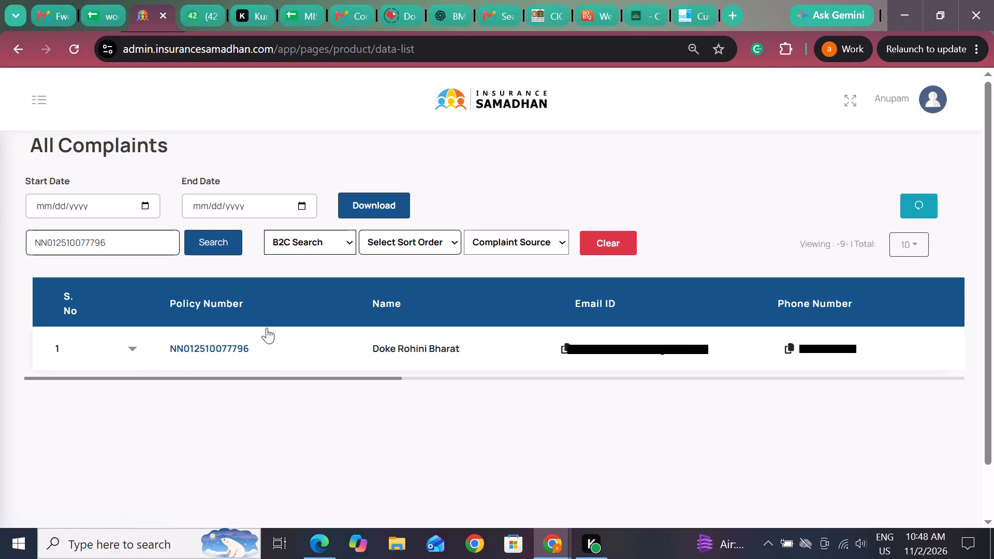
scroll(422, 331, left, 1)
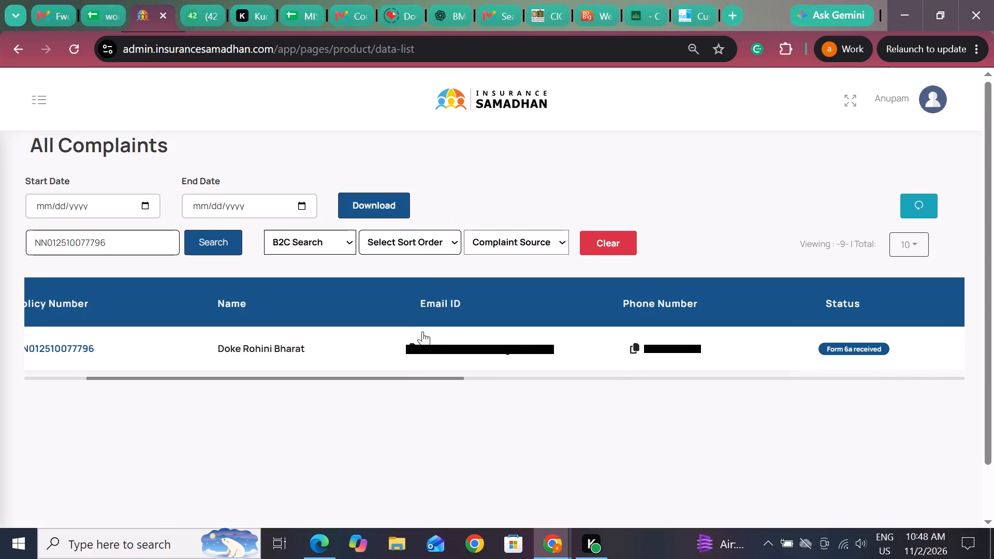
Check the complaint communication entries in the communication log of the complaint with status "Form 6a received", then close the log.
scroll(422, 331, left, 1)
scroll(487, 332, left, 1)
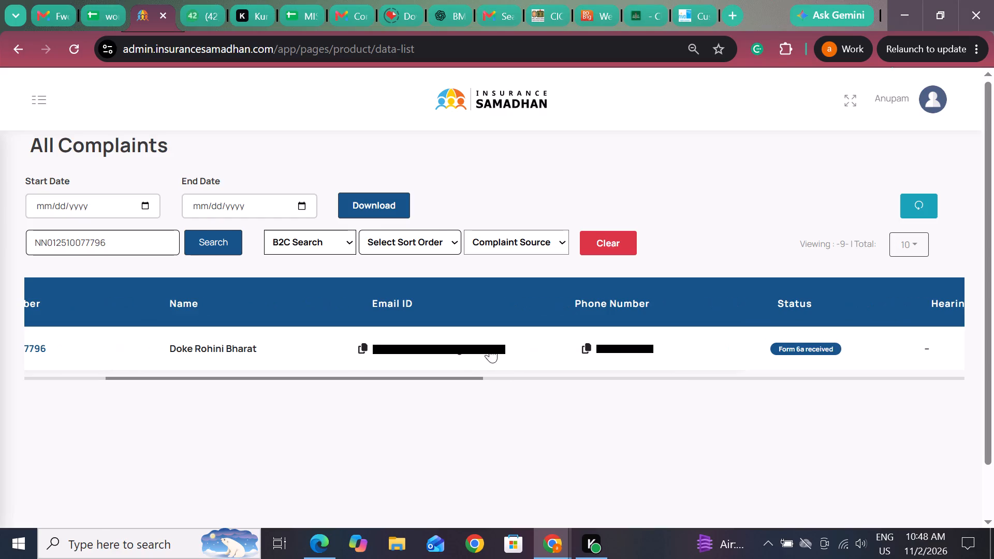
click(543, 351)
click(601, 390)
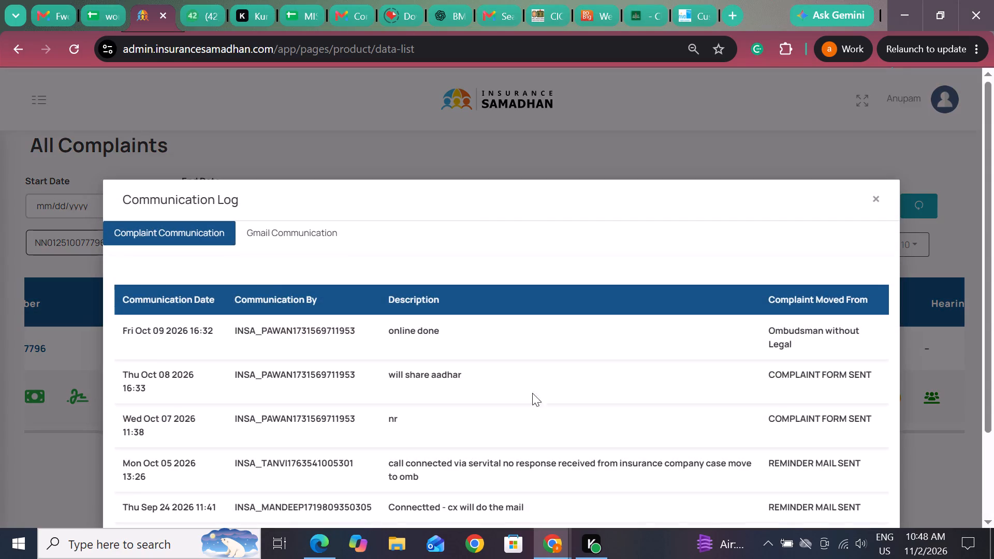
scroll(271, 285, up, 7)
click(206, 122)
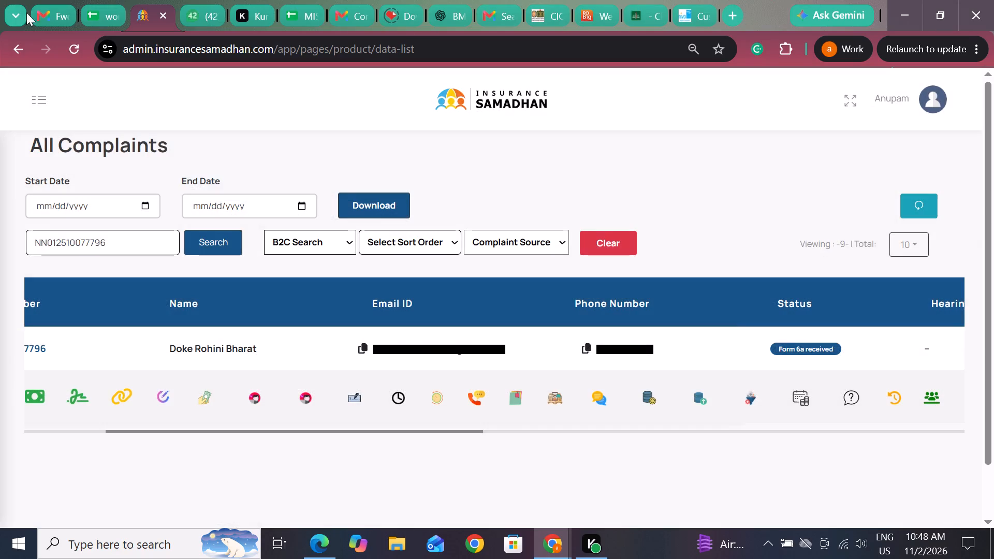
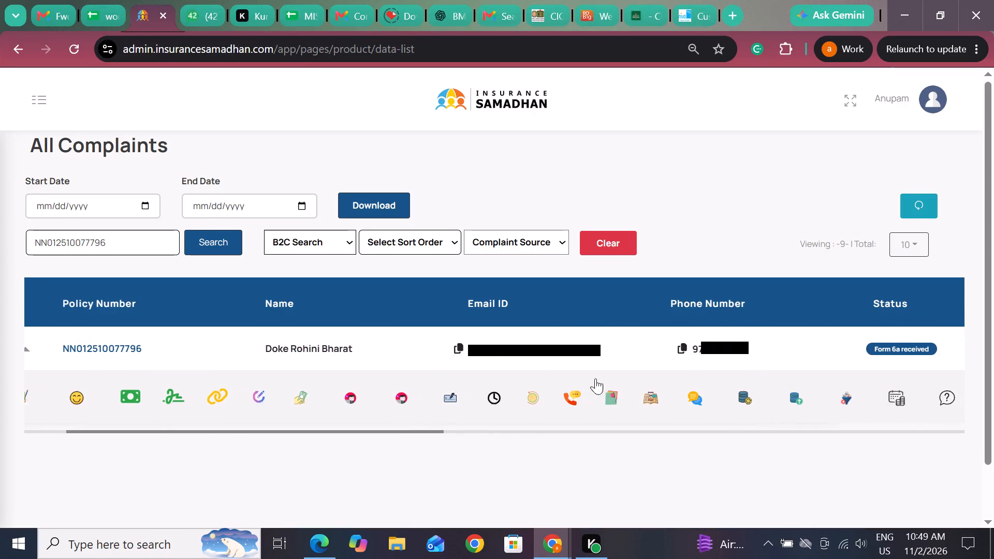
Add the comment "nr", dated 11/02/2026, to the communication log of the called customer's "Form 6a received" complaint.
scroll(595, 378, left, 1)
click(697, 399)
scroll(697, 399, left, 1)
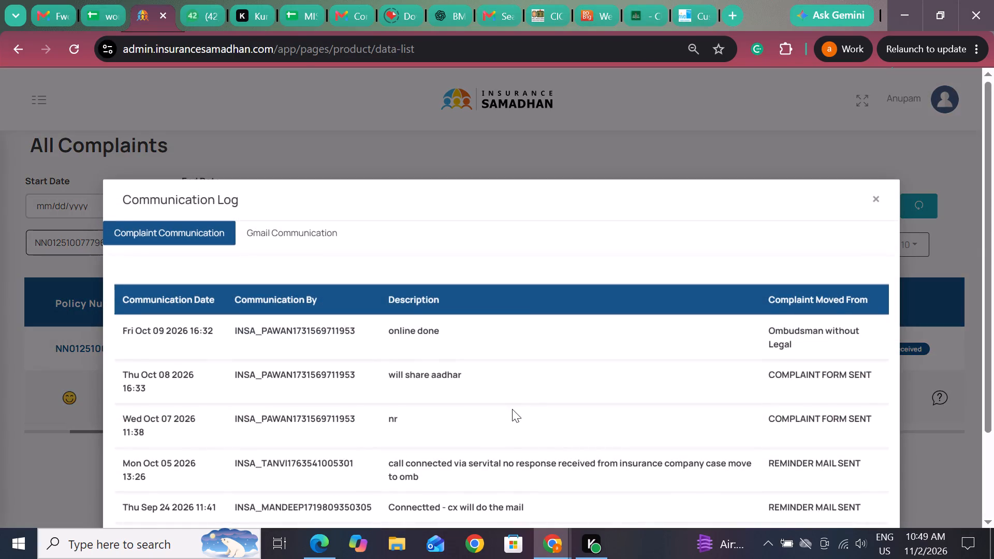
scroll(459, 379, down, 9)
scroll(459, 387, up, 8)
scroll(459, 387, down, 12)
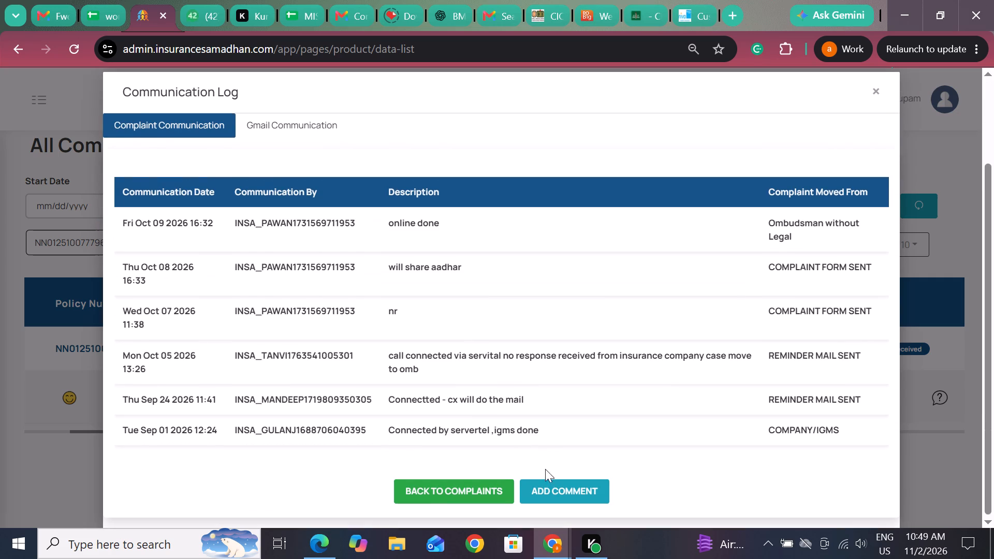
click(553, 493)
click(373, 364)
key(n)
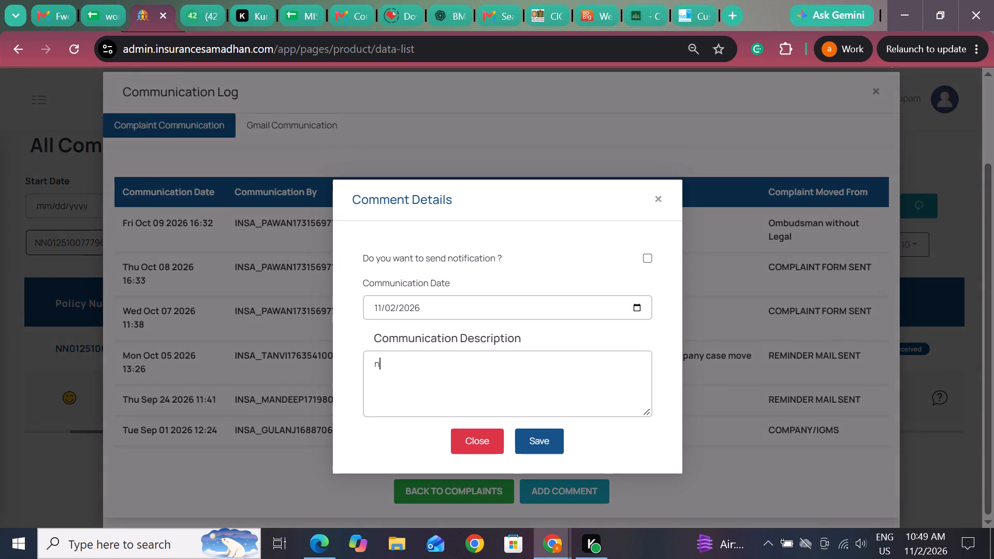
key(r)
click(540, 441)
scroll(348, 215, up, 9)
scroll(340, 273, up, 7)
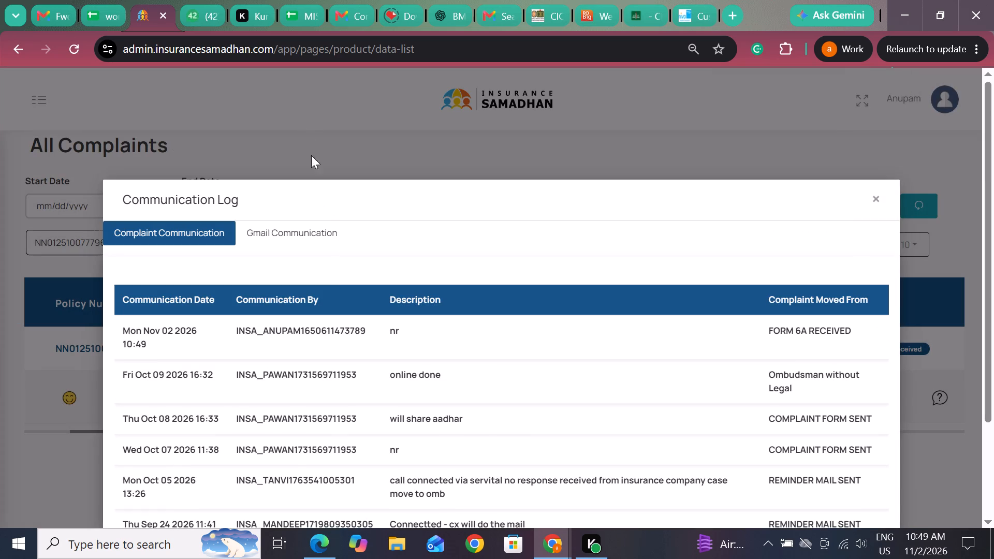
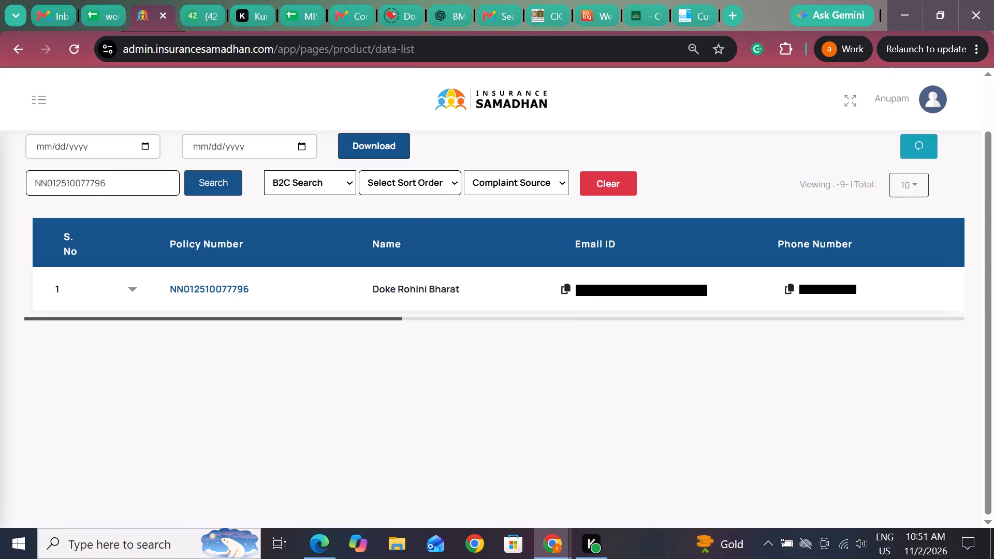
Check the status, hearing date and insurance company columns in the called customer's complaint row.
drag(390, 319, 252, 316)
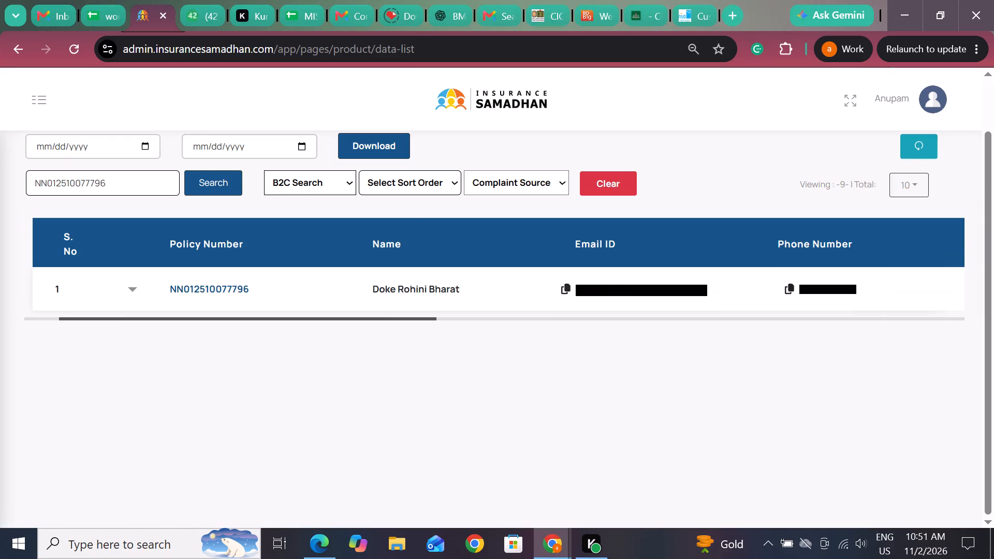
drag(252, 316, 354, 316)
drag(355, 320, 475, 322)
click(469, 345)
drag(396, 319, 461, 320)
click(460, 357)
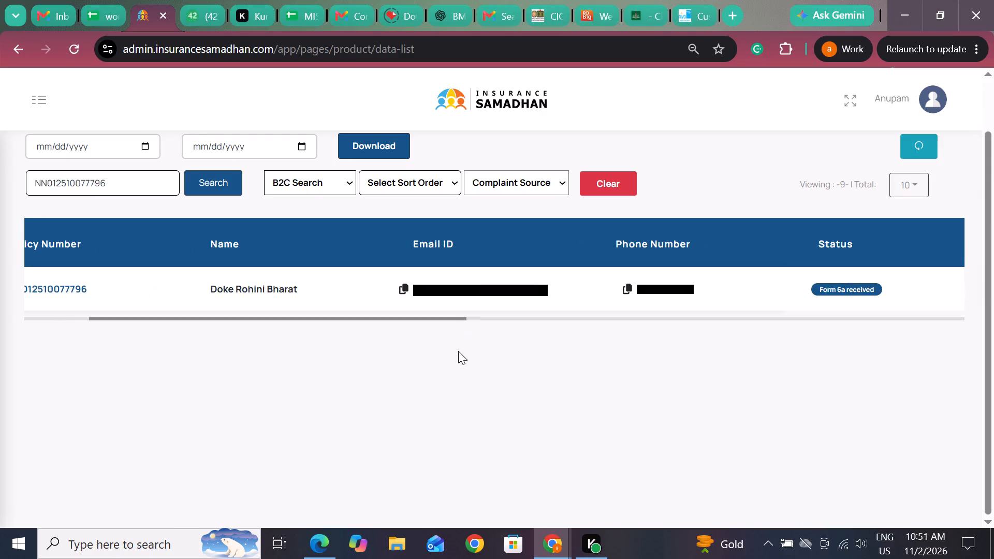
drag(448, 319, 639, 323)
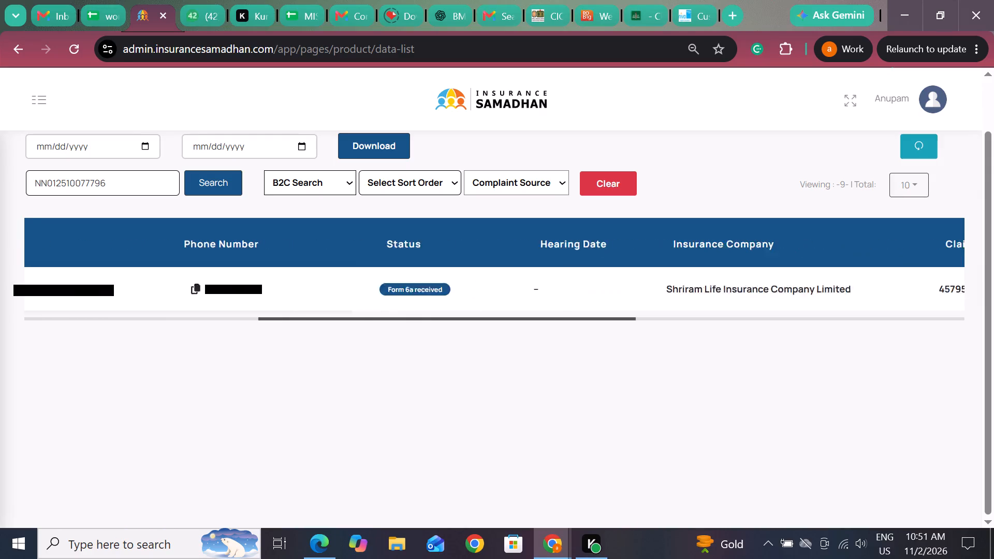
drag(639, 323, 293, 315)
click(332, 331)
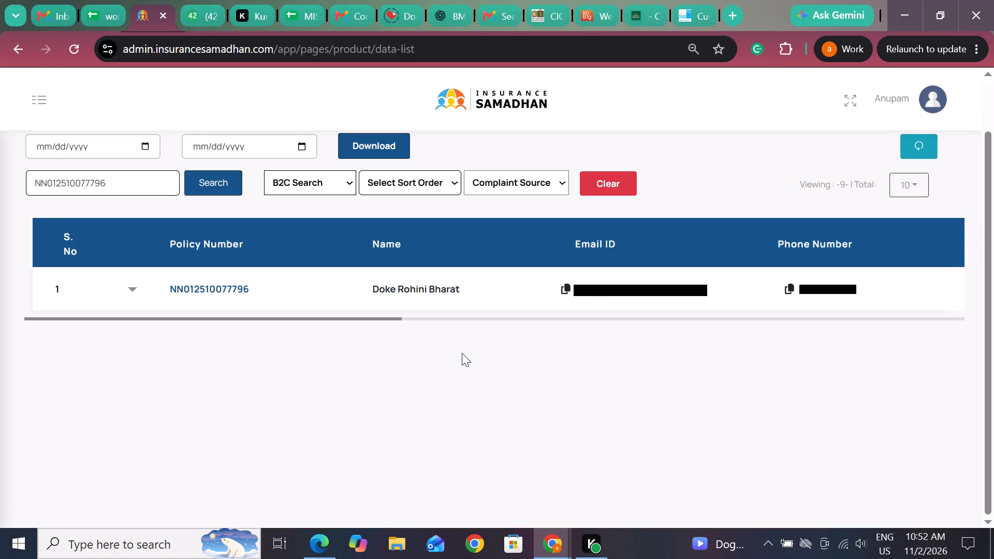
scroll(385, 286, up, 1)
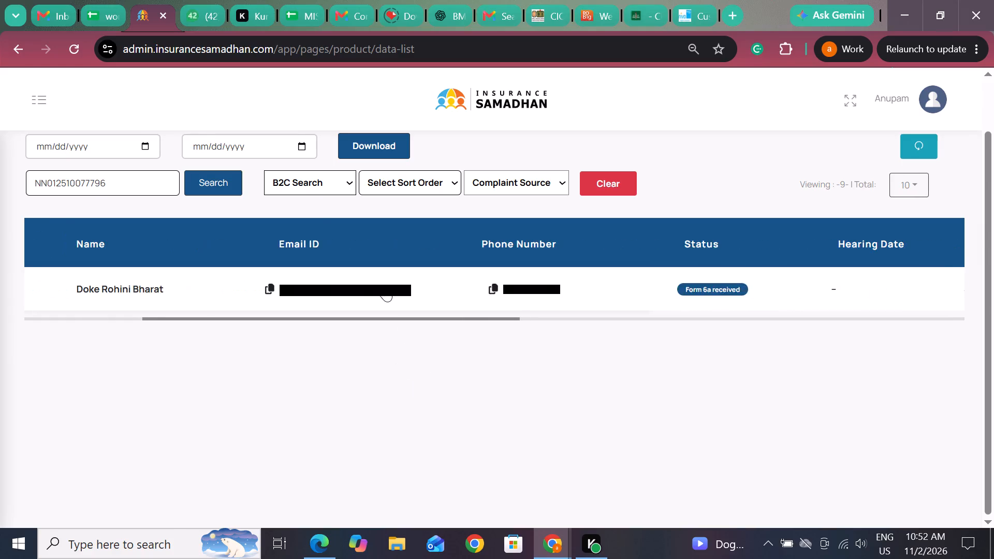
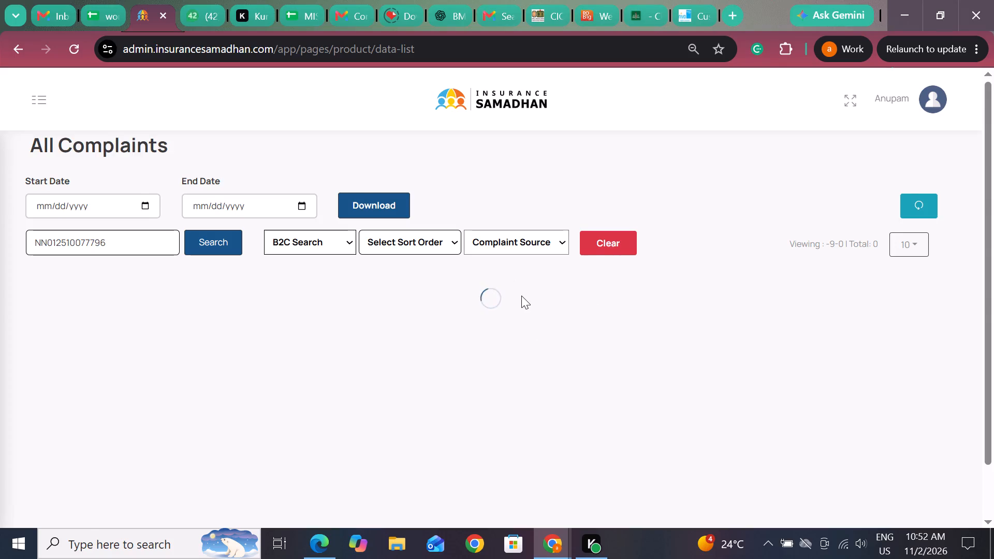
Open the communication log of the complaint found in All Complaints, review its complaint communication entries, and close the log.
scroll(523, 295, down, 1)
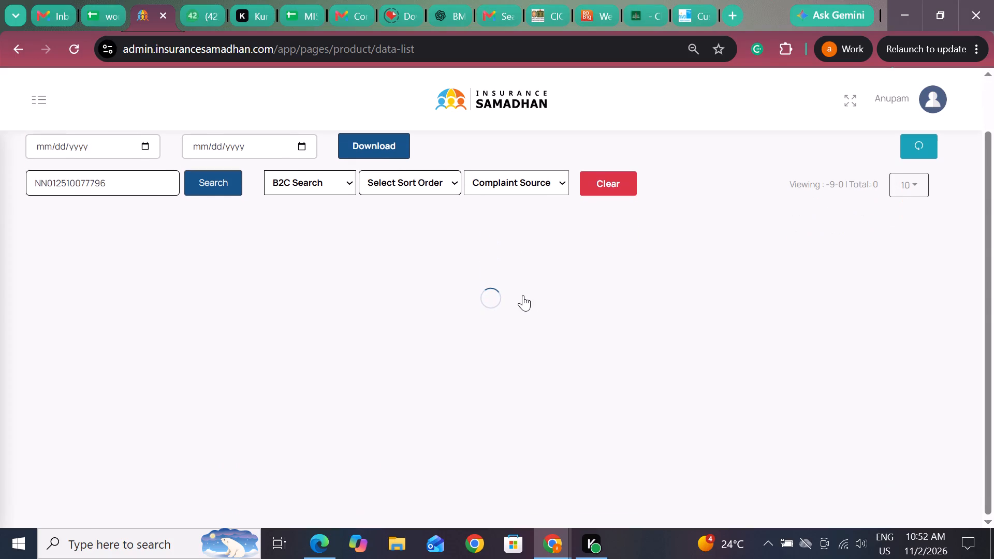
scroll(557, 294, left, 1)
click(542, 294)
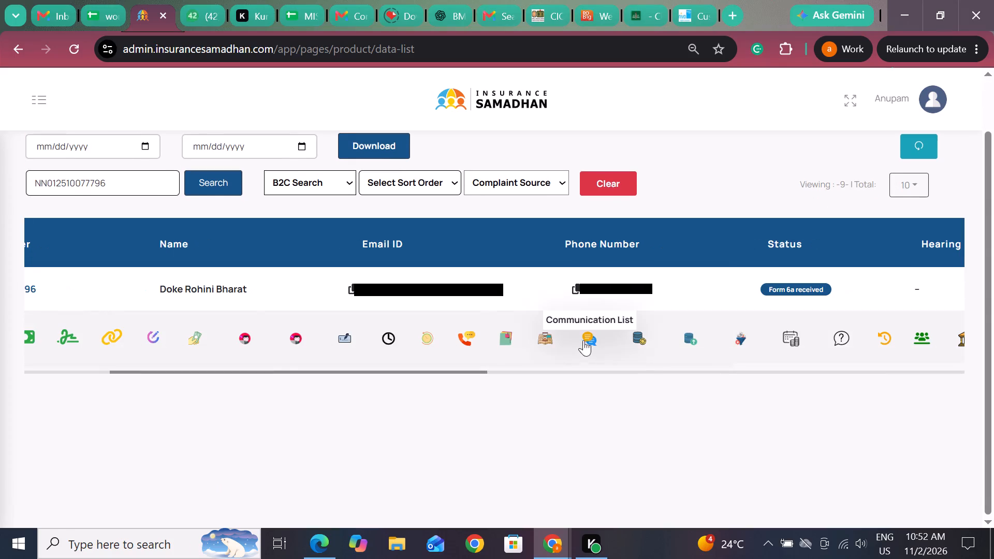
click(593, 344)
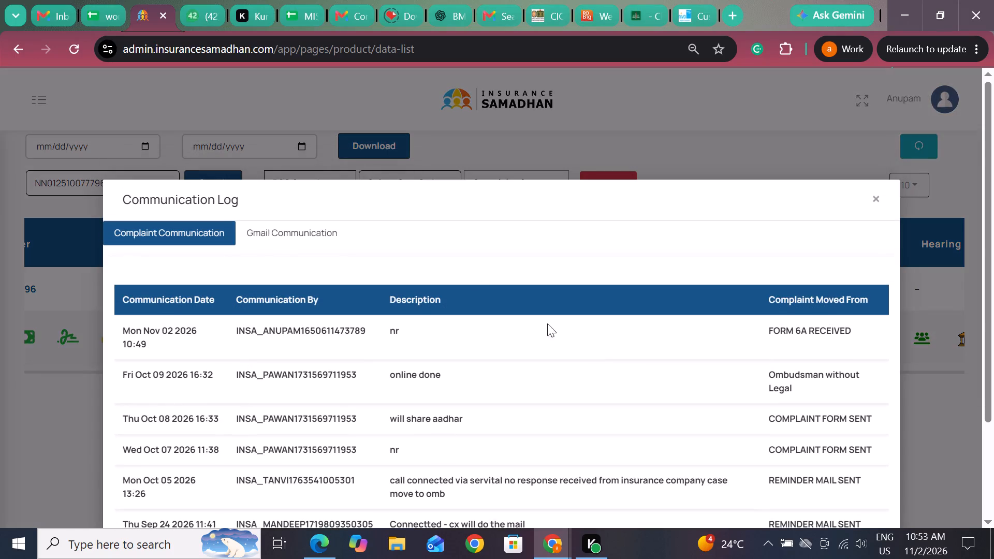
scroll(434, 295, up, 6)
click(183, 108)
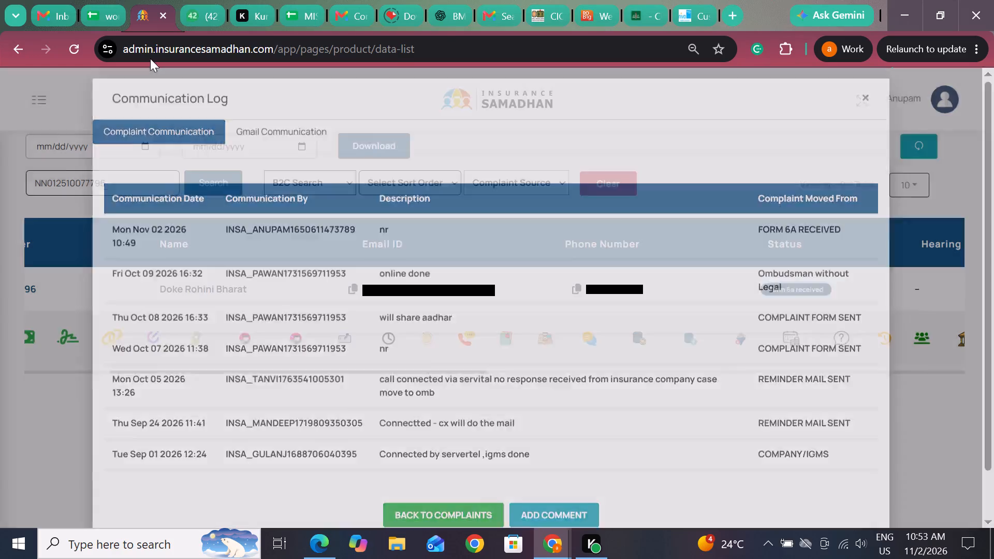
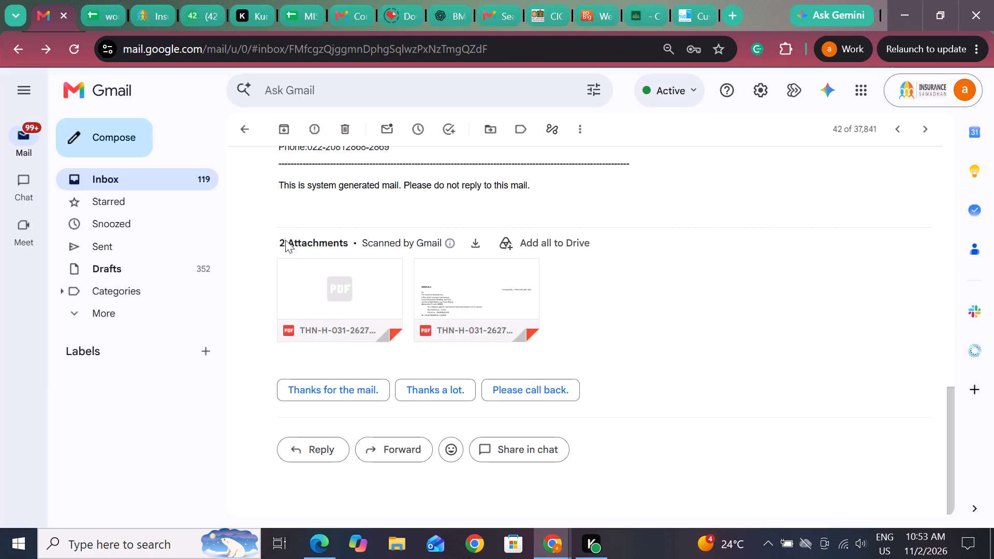
click(464, 277)
scroll(421, 338, down, 1)
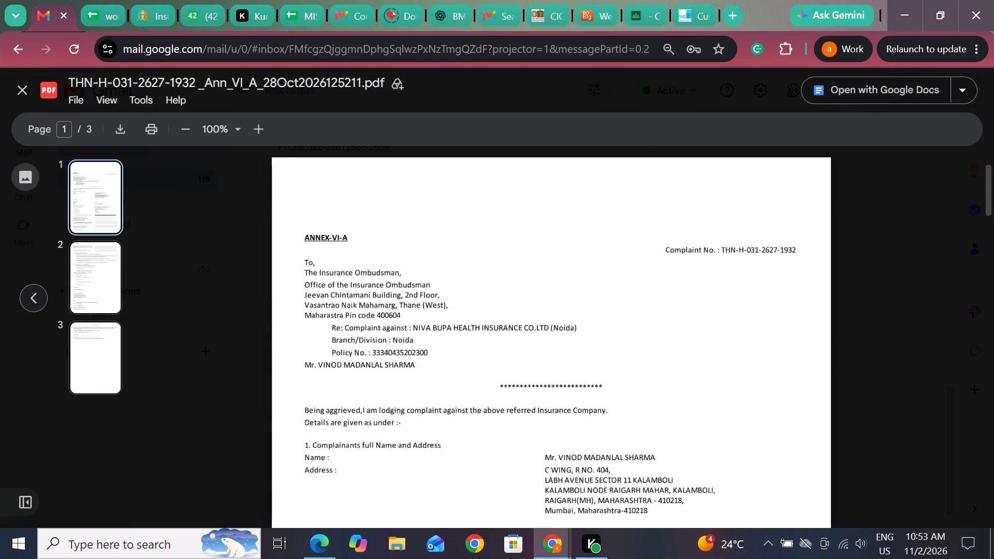
scroll(431, 341, down, 1)
drag(385, 245, 434, 245)
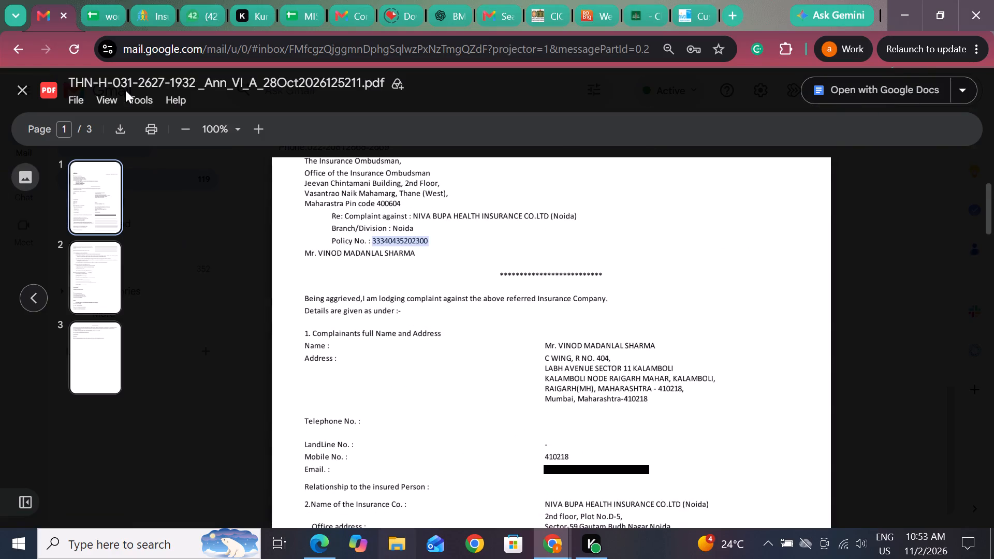
key(ctrl+c)
key(ctrl+c)
key(ctrl+c)
Search the Insurance Samadhan complaint records for the copied policy number and check the matching row's status.
click(147, 21)
triple_click(105, 175)
key(ctrl+v)
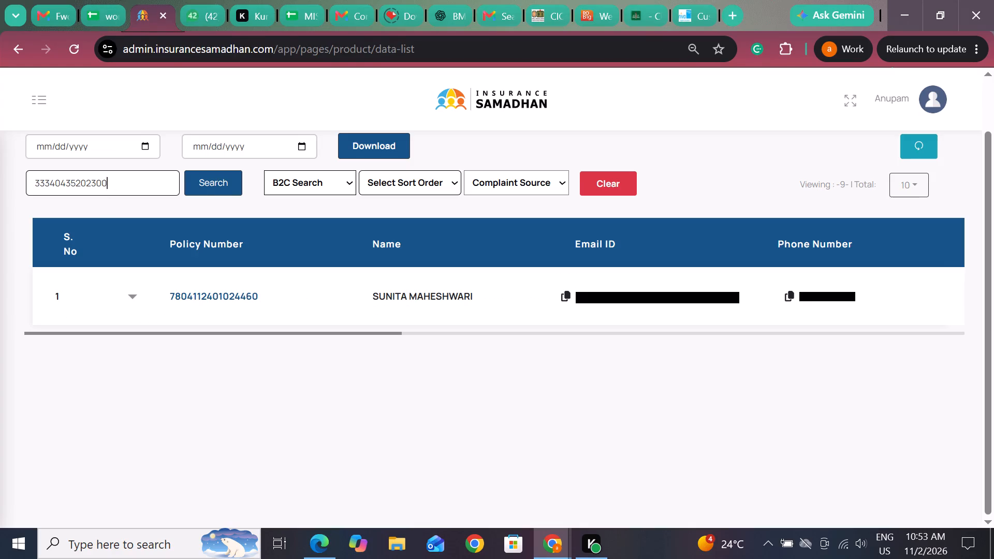
click(180, 174)
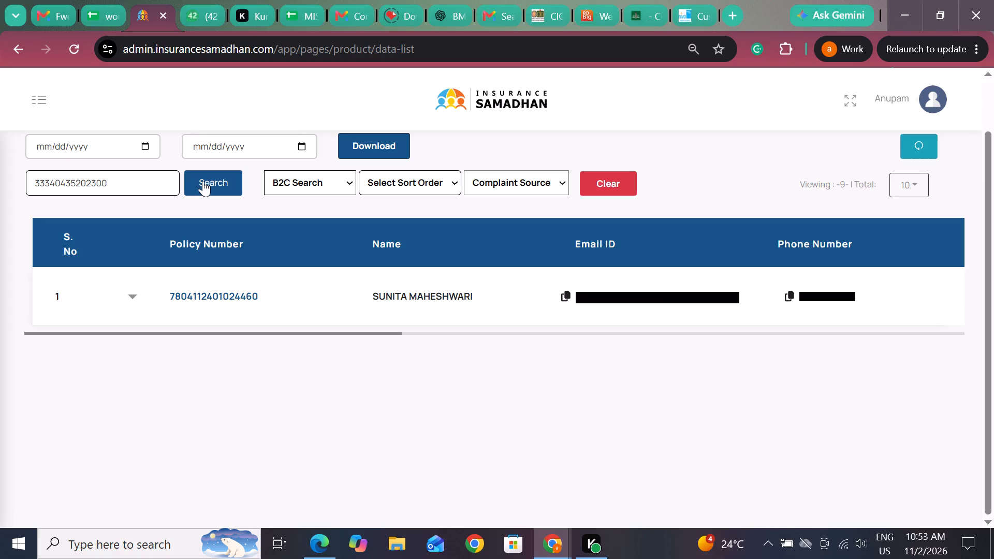
click(203, 181)
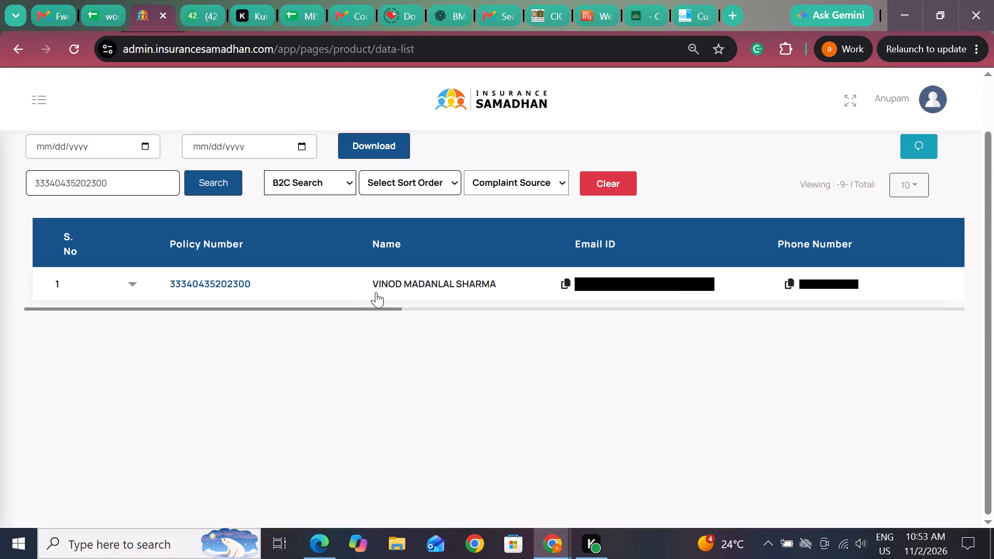
scroll(376, 292, left, 1)
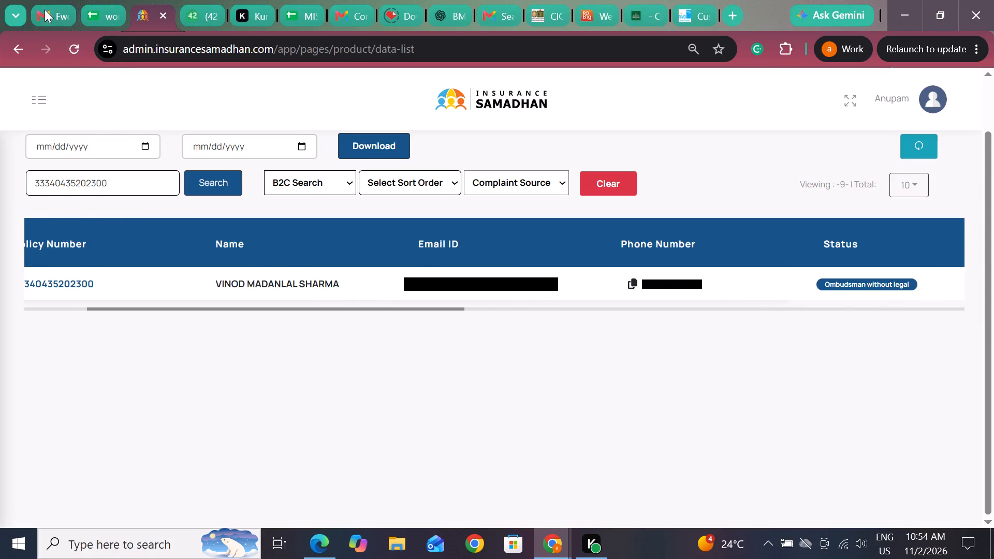
click(52, 31)
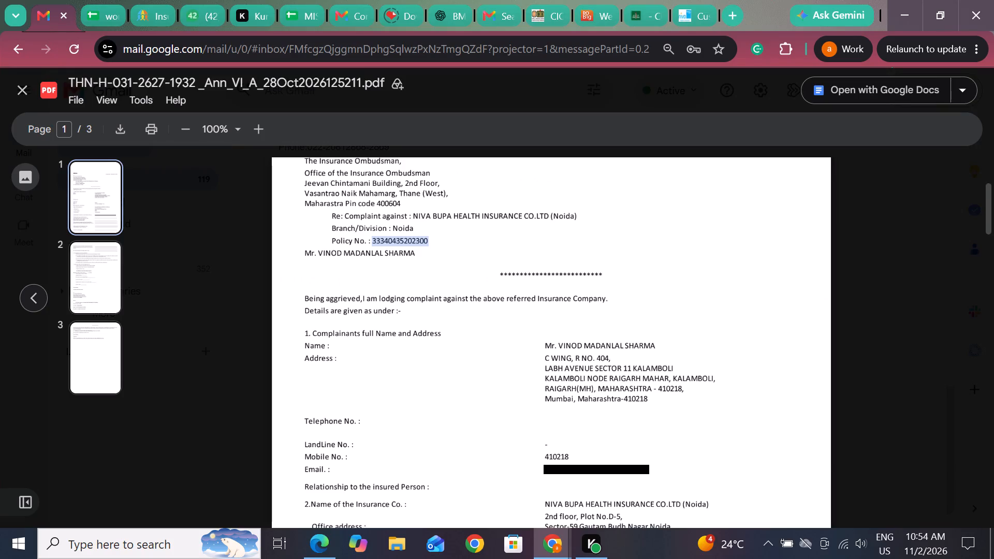
scroll(519, 366, up, 4)
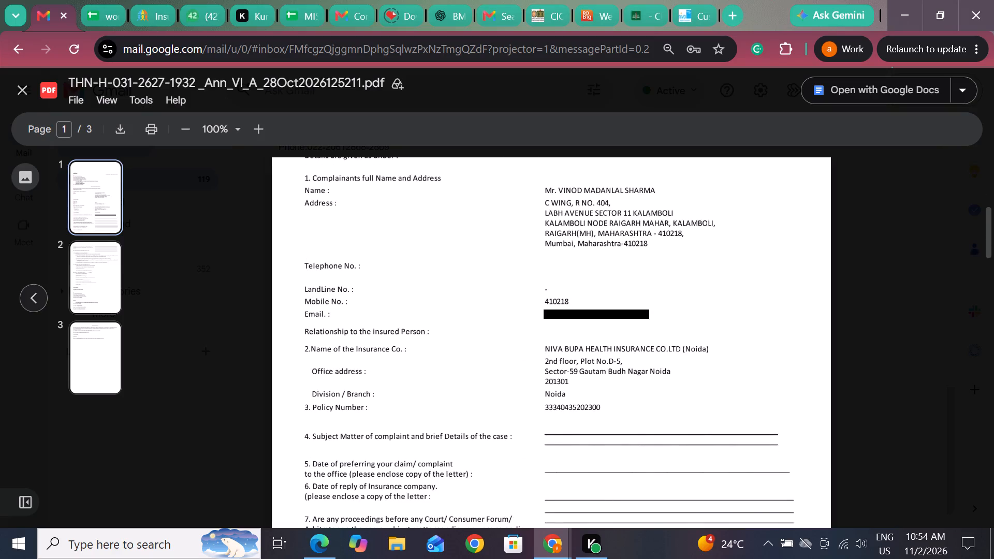
scroll(446, 359, up, 6)
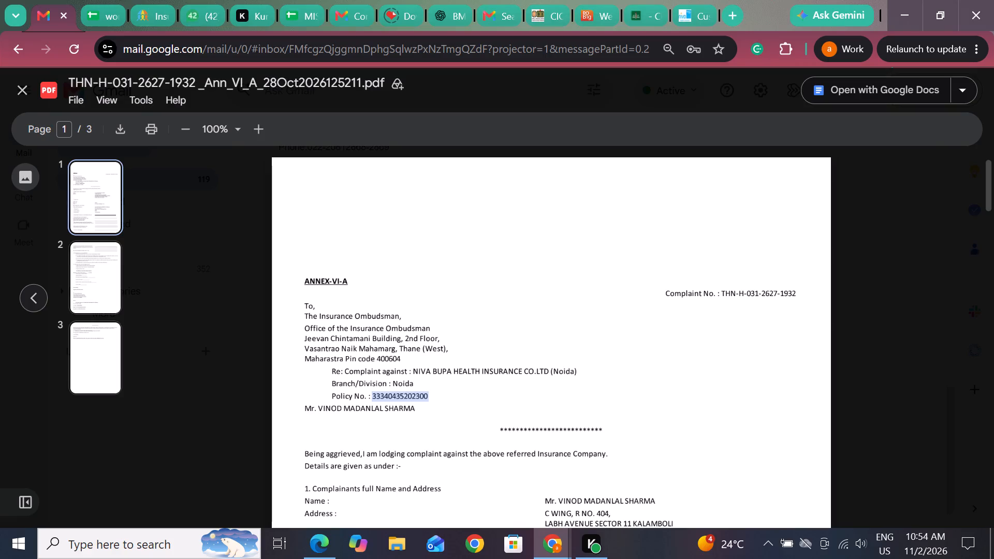
scroll(422, 316, up, 3)
click(137, 9)
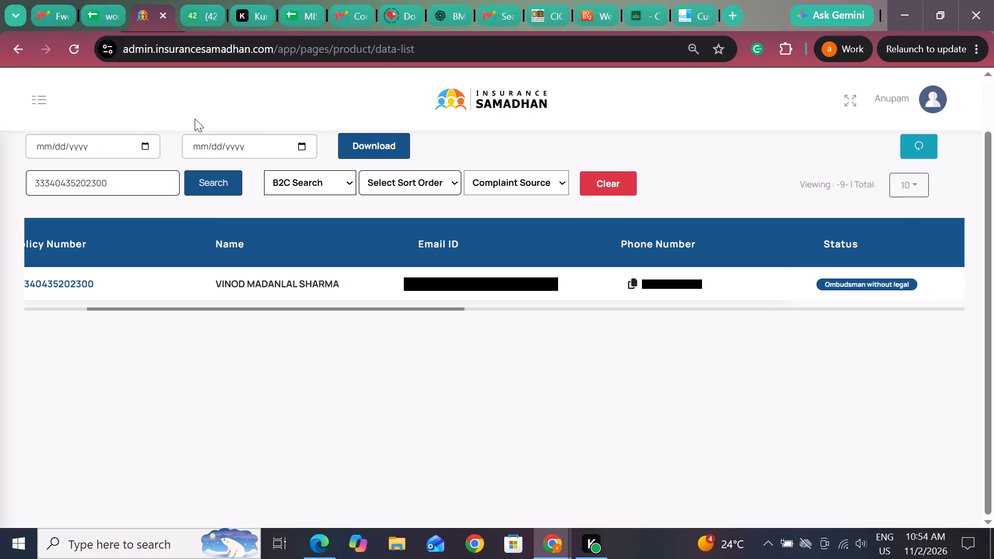
scroll(288, 277, up, 1)
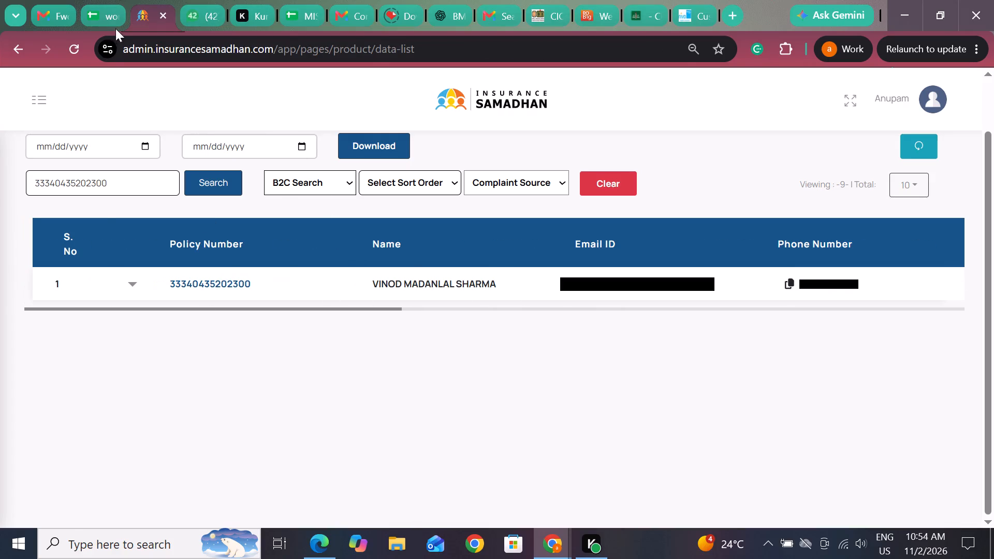
click(62, 18)
scroll(335, 256, down, 2)
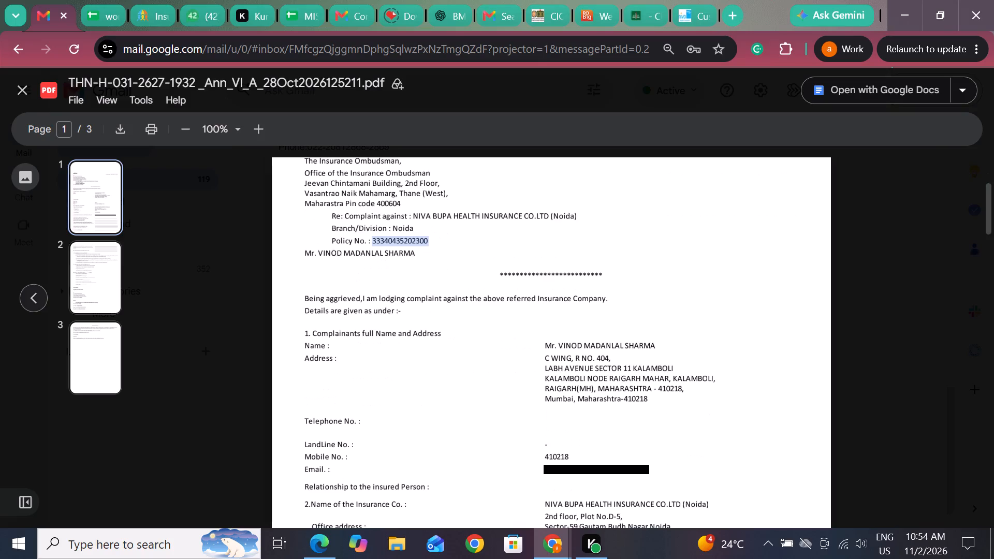
scroll(473, 271, down, 6)
scroll(478, 289, up, 11)
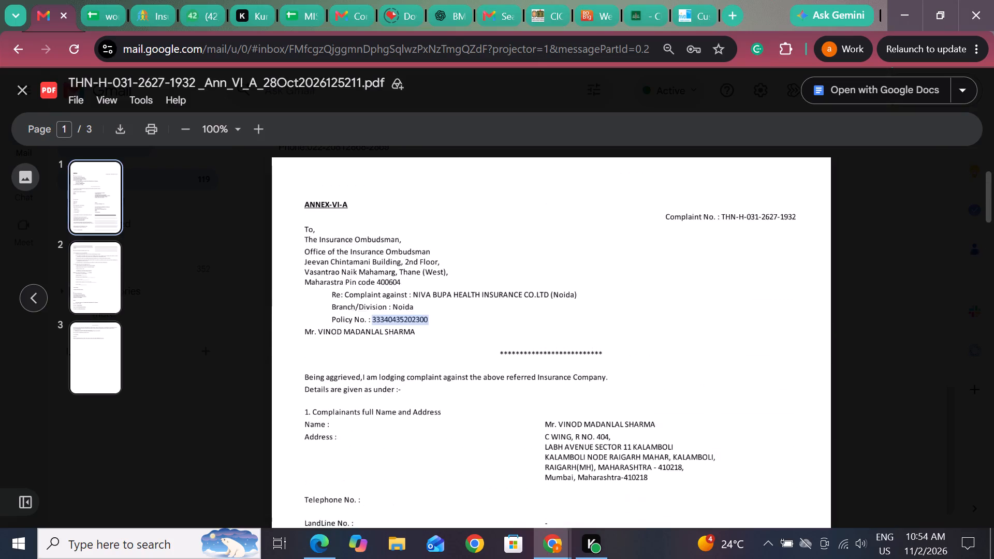
scroll(480, 292, up, 2)
click(153, 20)
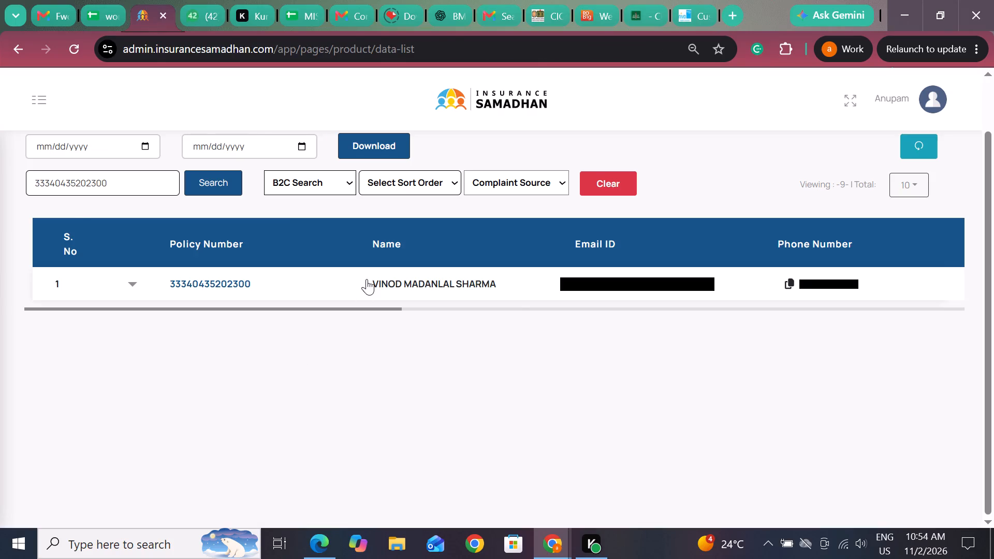
scroll(382, 283, up, 2)
click(65, 35)
click(63, 21)
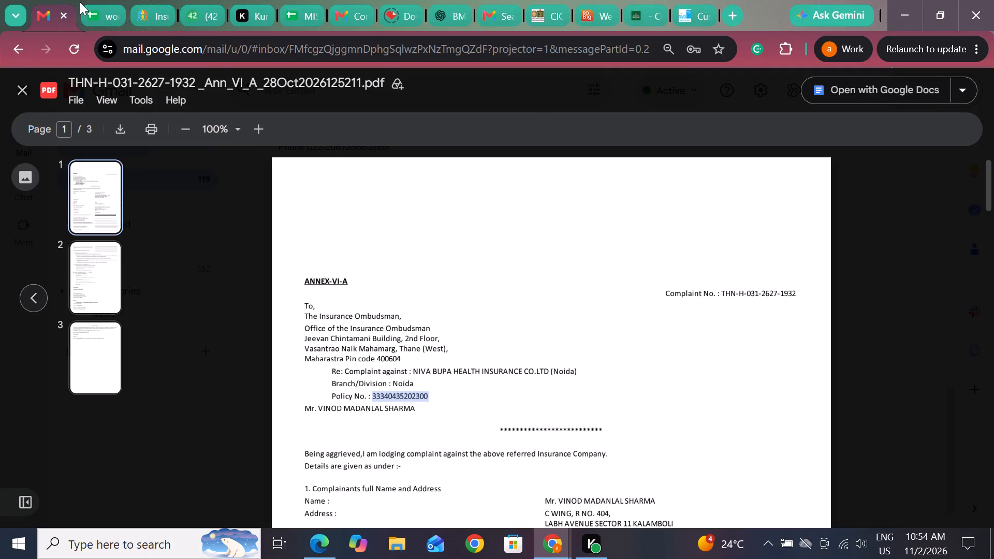
Return to the complaint record and check its status and hearing date columns.
click(151, 23)
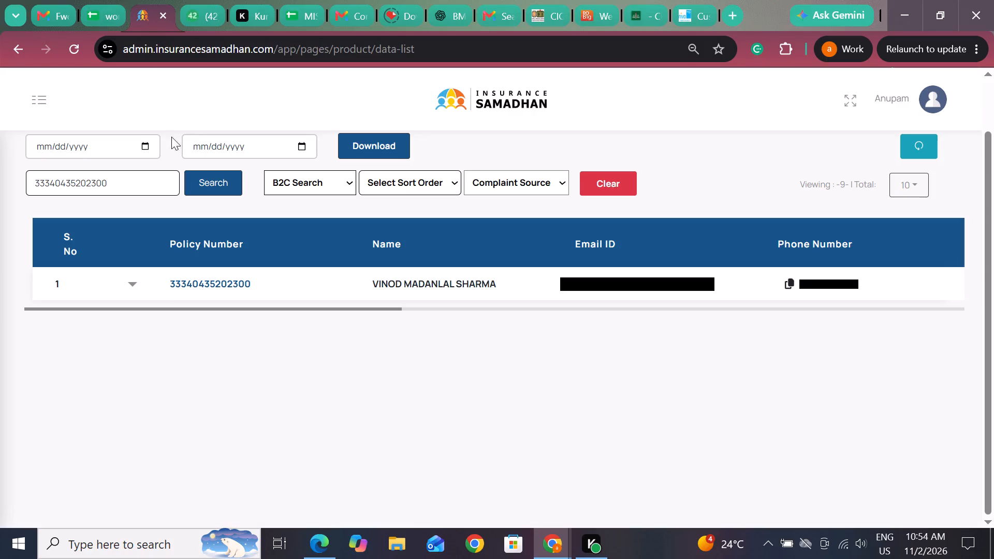
scroll(378, 299, left, 2)
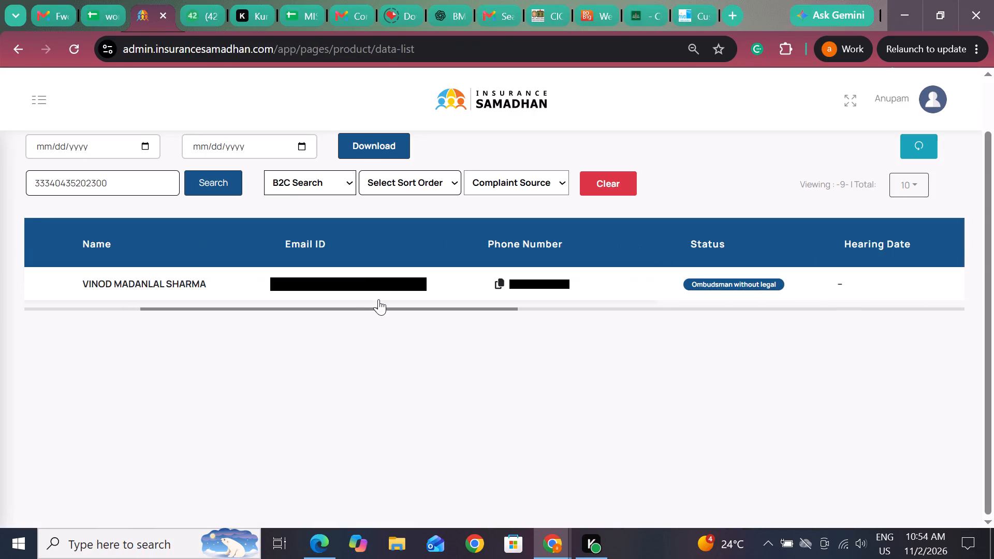
scroll(378, 299, left, 1)
scroll(378, 298, up, 1)
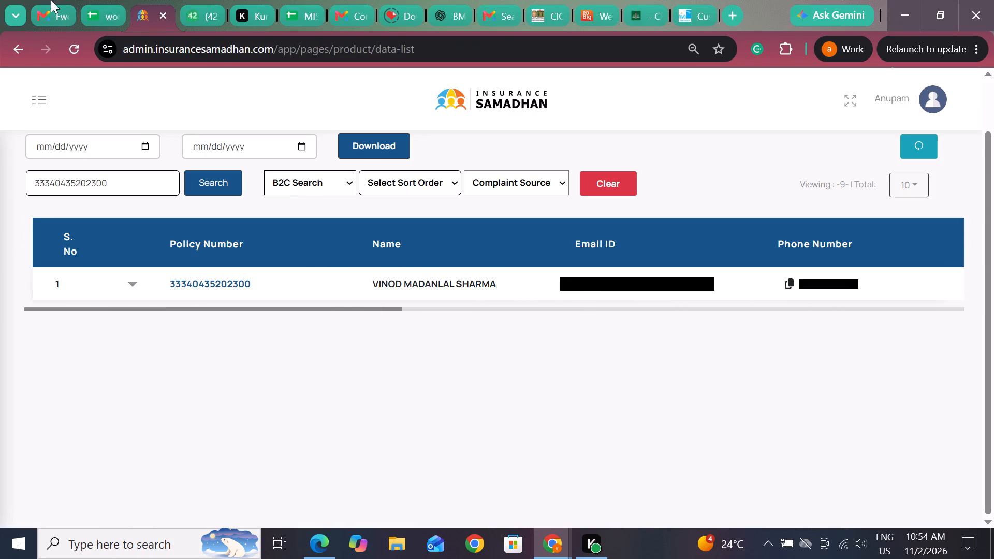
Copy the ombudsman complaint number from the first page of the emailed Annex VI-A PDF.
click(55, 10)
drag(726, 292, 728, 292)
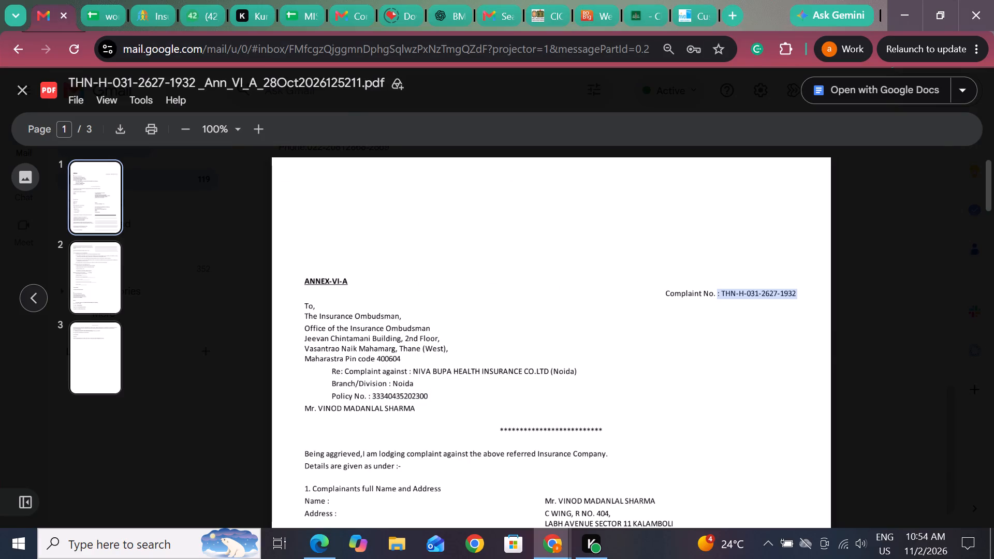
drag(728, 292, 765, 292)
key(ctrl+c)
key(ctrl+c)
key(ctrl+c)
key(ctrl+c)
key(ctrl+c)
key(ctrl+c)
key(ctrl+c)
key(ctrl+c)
Copy the policy number from the Annex VI-A PDF and check it against the complaint found in the admin portal.
scroll(544, 307, down, 1)
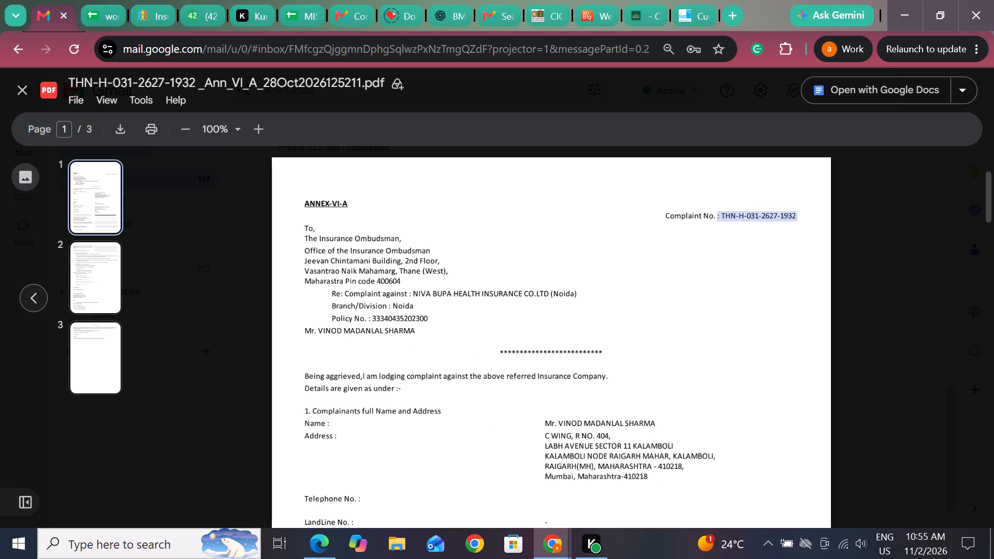
drag(375, 316, 441, 312)
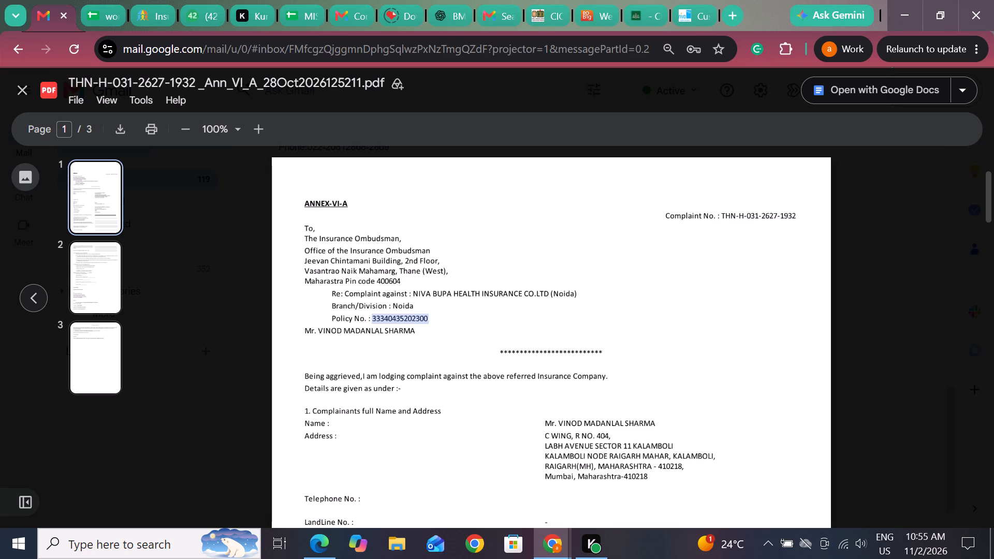
key(ctrl+c)
key(ctrl+c)
key(ctrl+c)
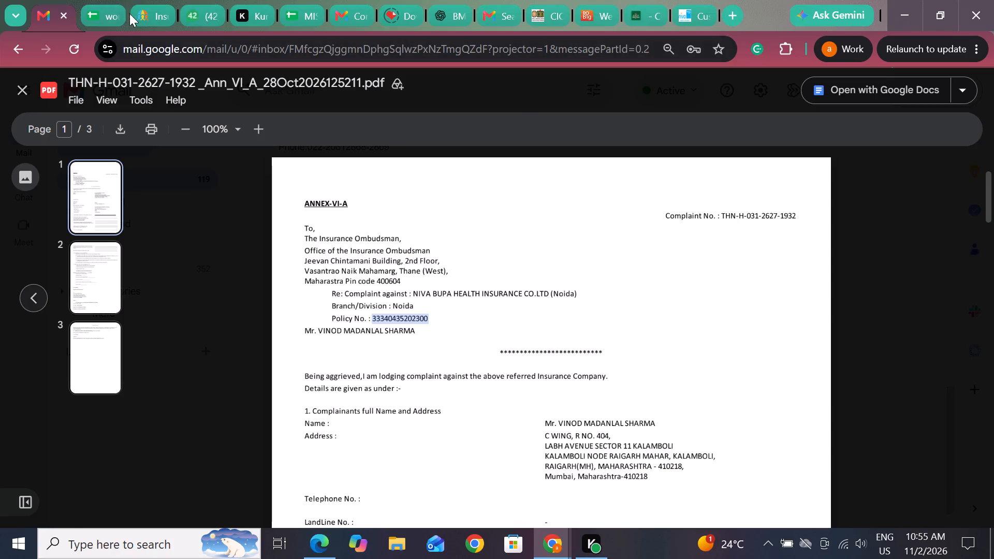
click(132, 24)
ctrl+double_click(143, 182)
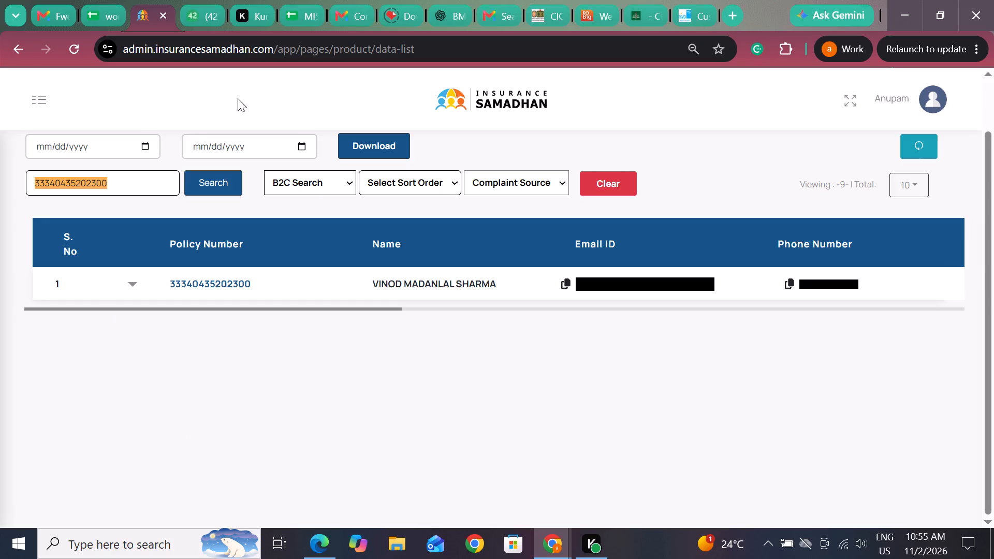
scroll(323, 277, left, 1)
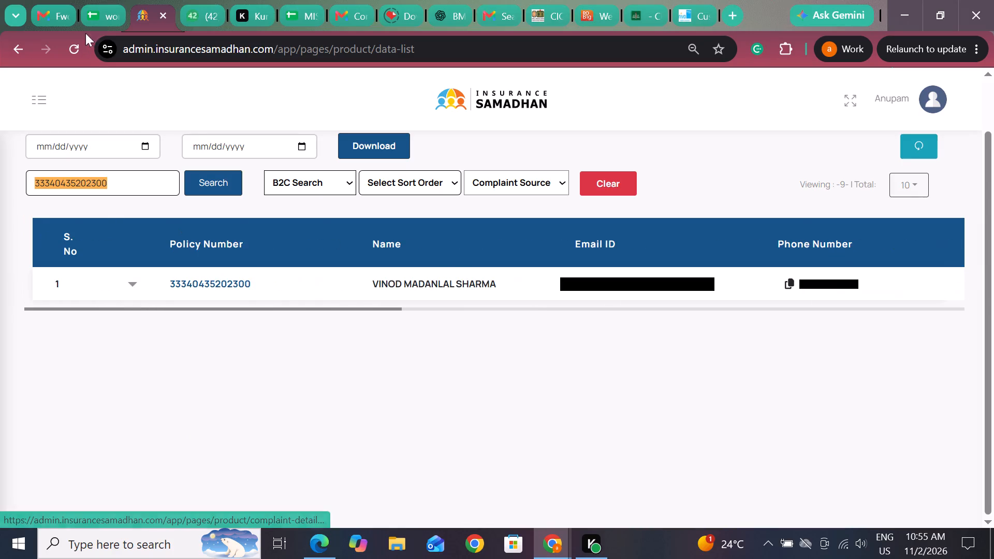
Review the complainant, contact and insurance company details in the Annex VI-A PDF against the complaint row in the admin portal.
click(43, 21)
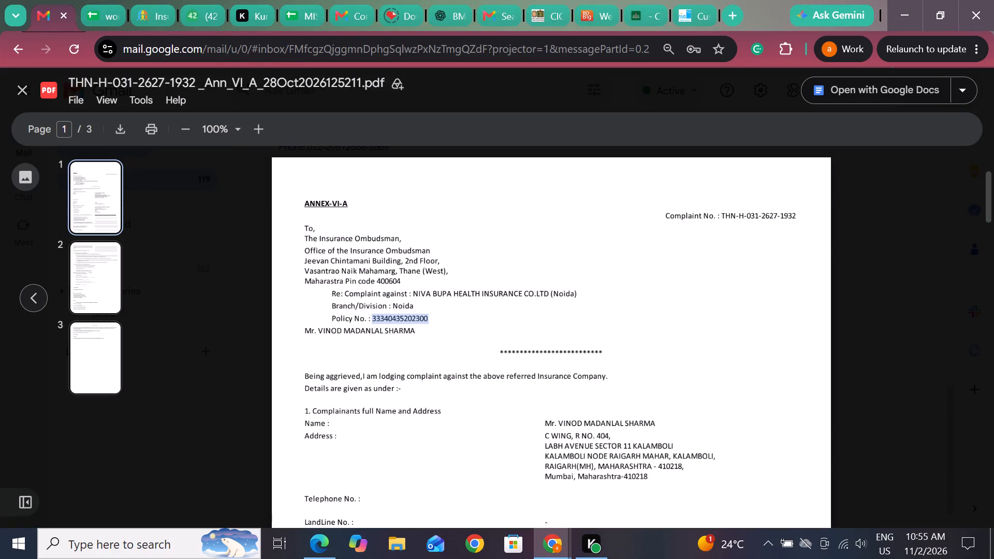
scroll(557, 229, down, 2)
scroll(465, 245, up, 3)
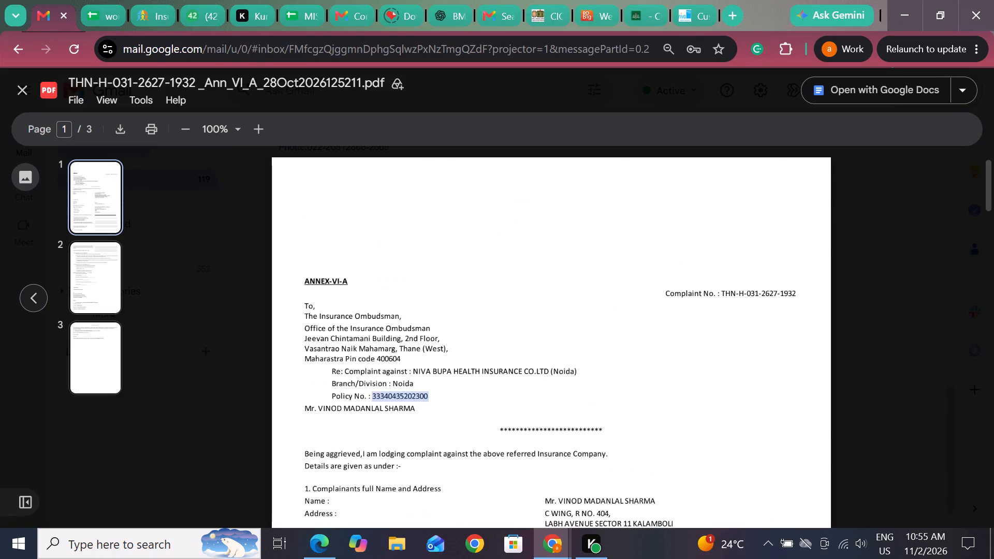
scroll(478, 223, down, 2)
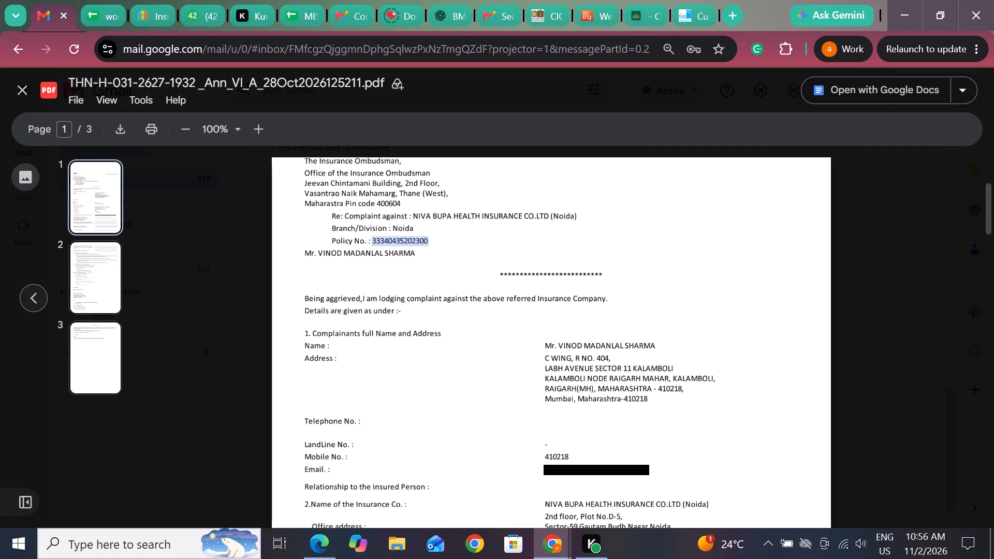
scroll(488, 258, down, 2)
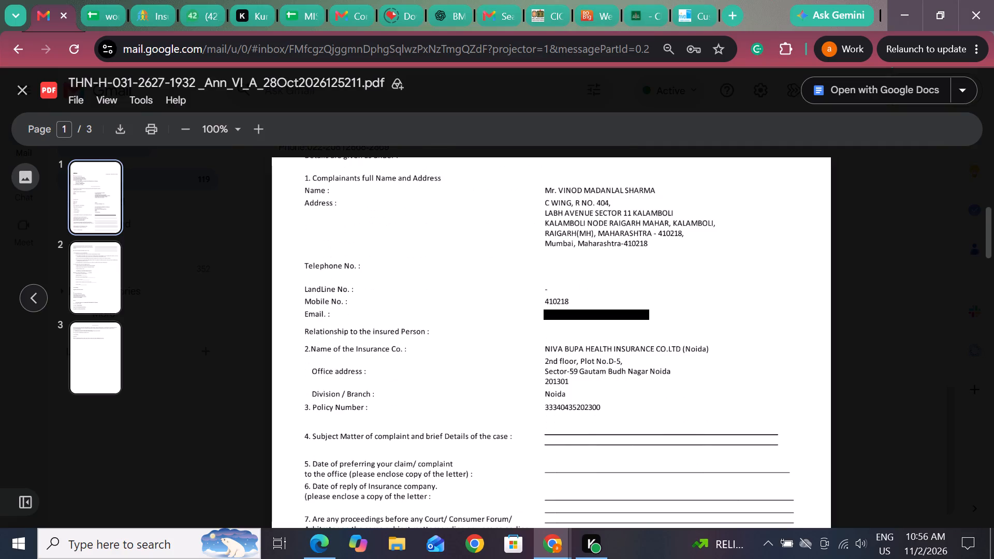
scroll(506, 335, up, 2)
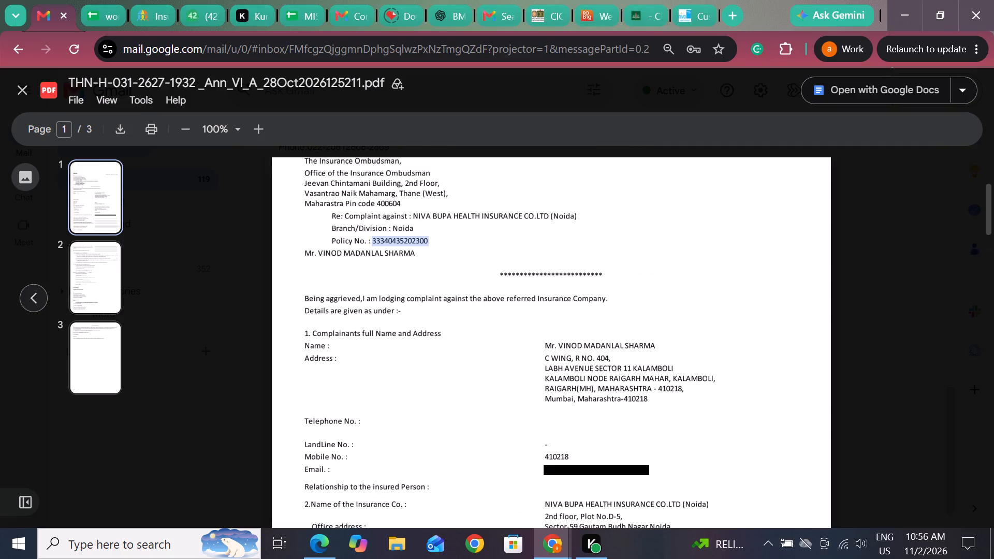
scroll(563, 349, down, 2)
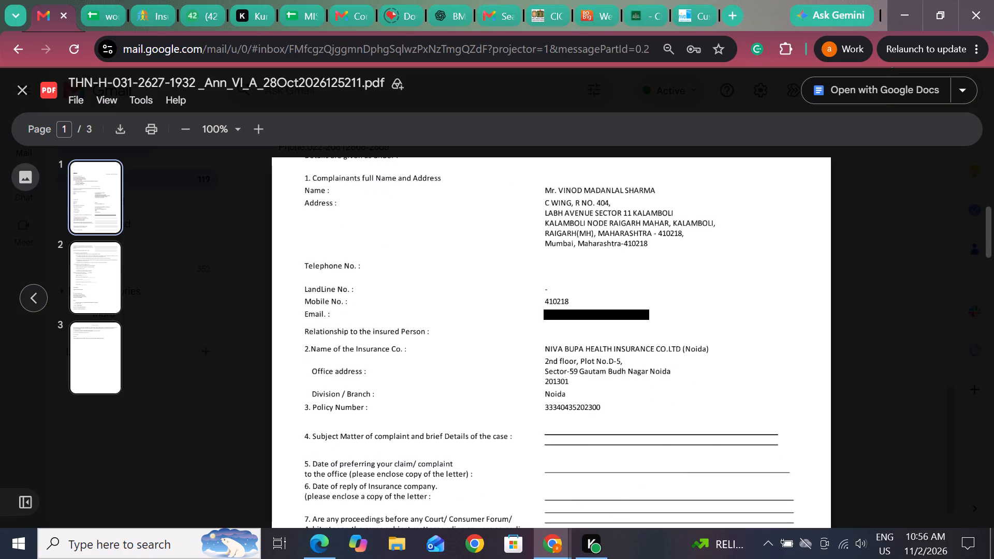
scroll(559, 348, up, 1)
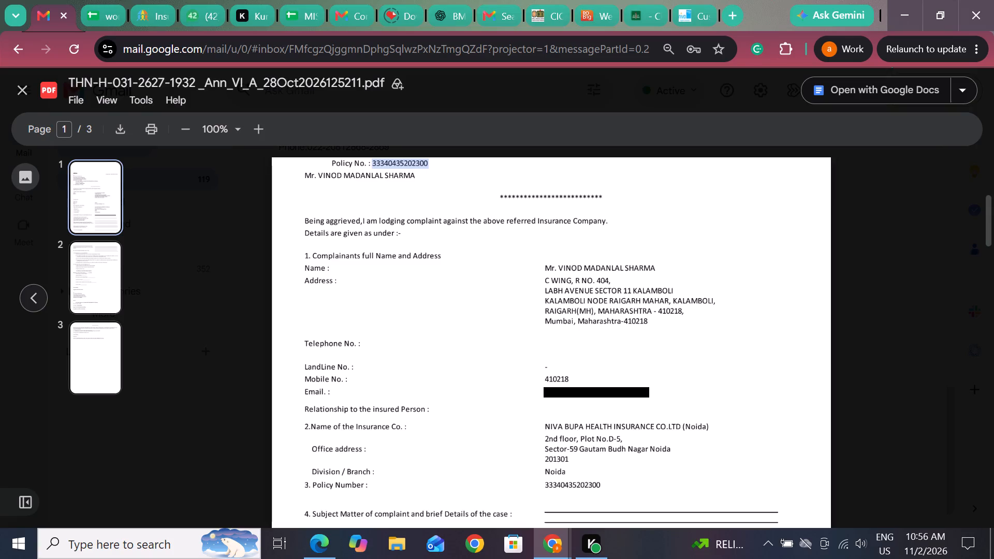
scroll(463, 264, up, 2)
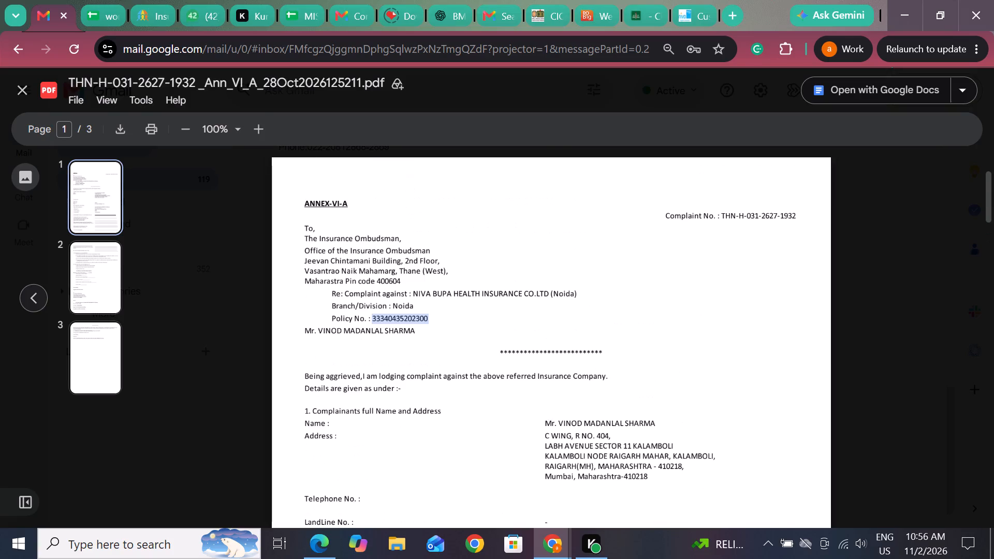
scroll(488, 253, down, 1)
click(146, 18)
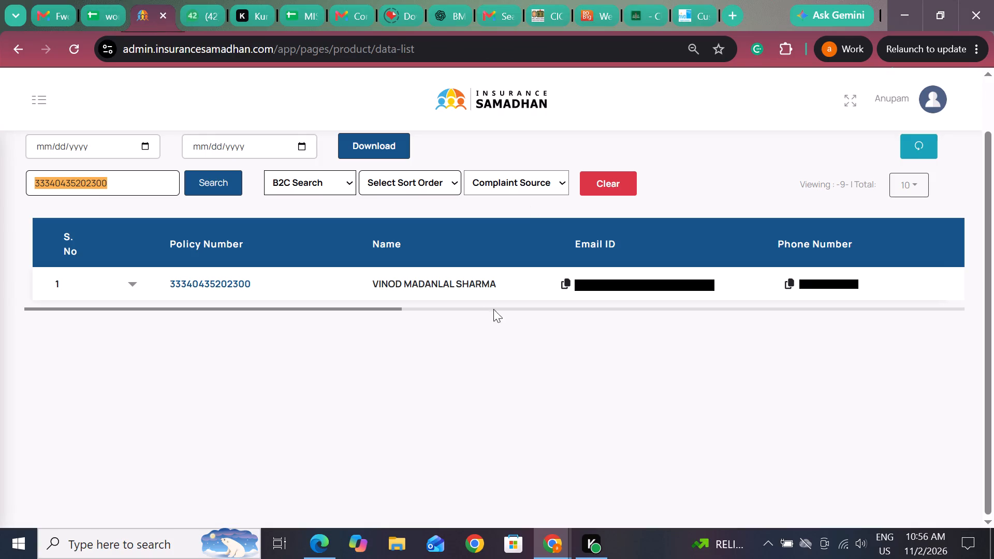
scroll(484, 289, up, 1)
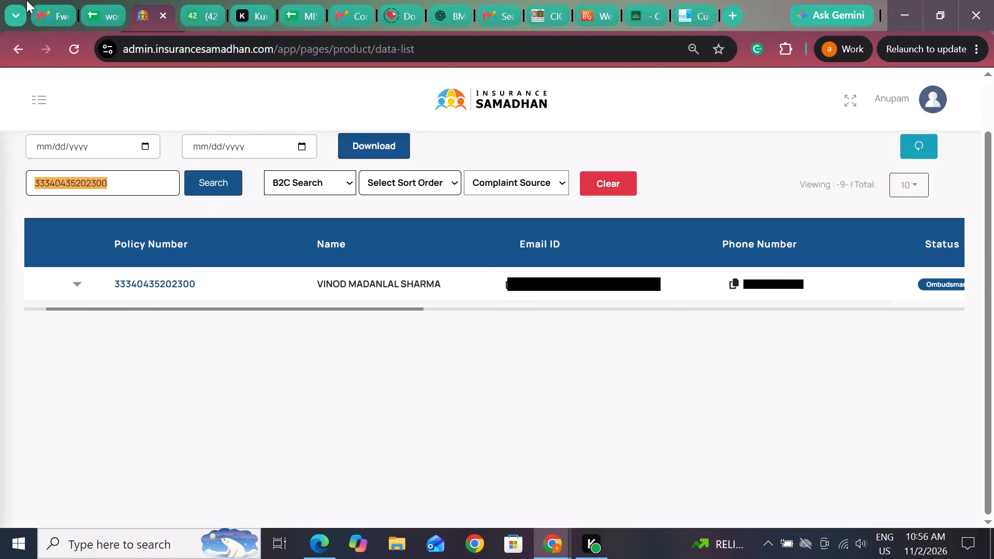
click(49, 9)
scroll(612, 303, down, 1)
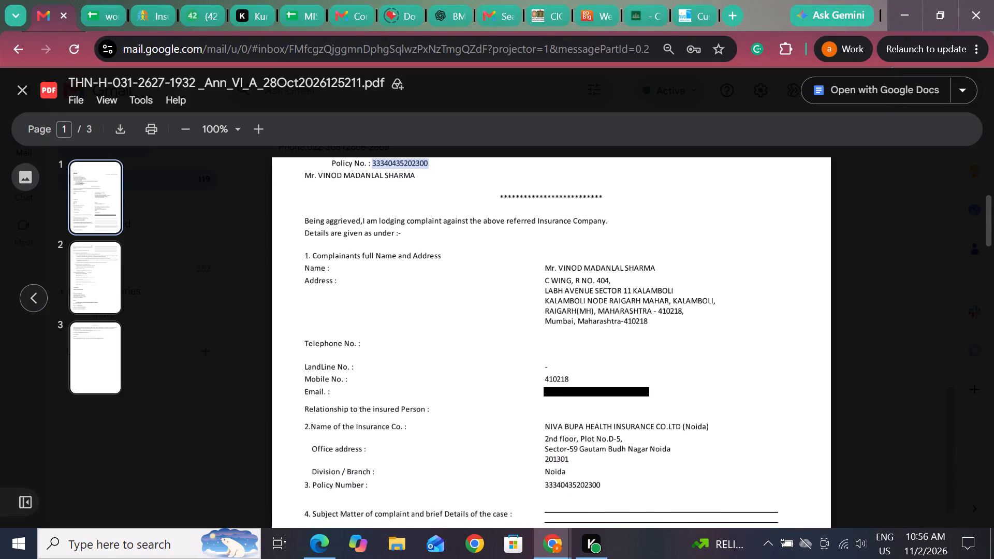
Copy the ombudsman complaint number from the top of the Annex VI-A PDF.
scroll(644, 380, up, 3)
drag(803, 295, 734, 297)
key(ctrl+c)
key(ctrl+c)
key(ctrl+c)
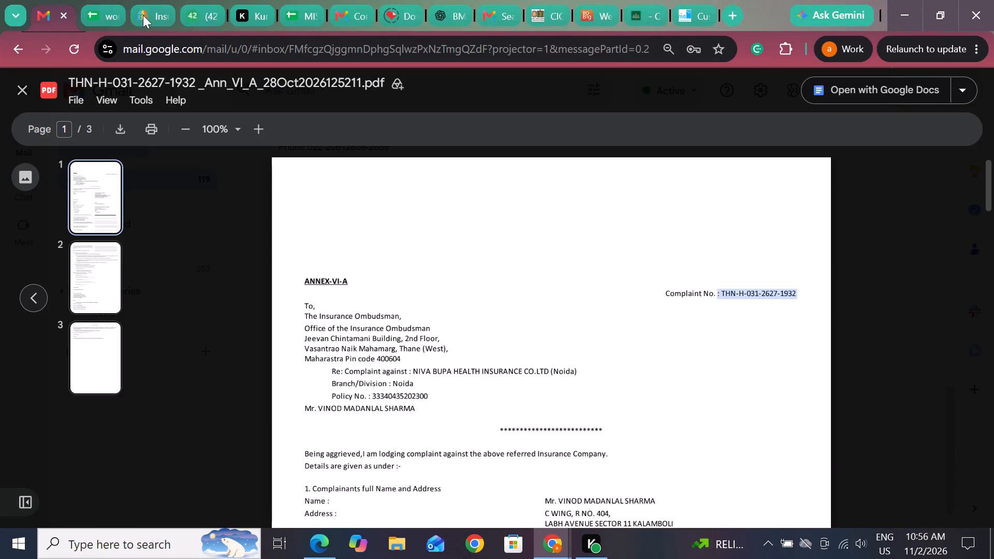
In the Niva Bupa complaint's ombudsman details, enter the copied number as the Ombudsman Complaint Number under Form 6A Data.
click(143, 15)
scroll(282, 279, left, 1)
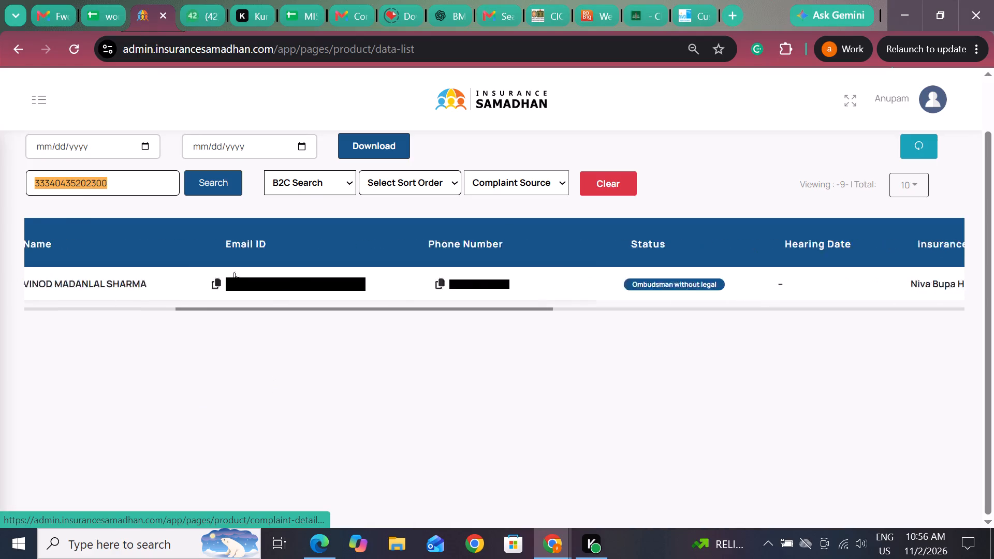
scroll(234, 272, left, 1)
scroll(175, 280, right, 3)
click(199, 278)
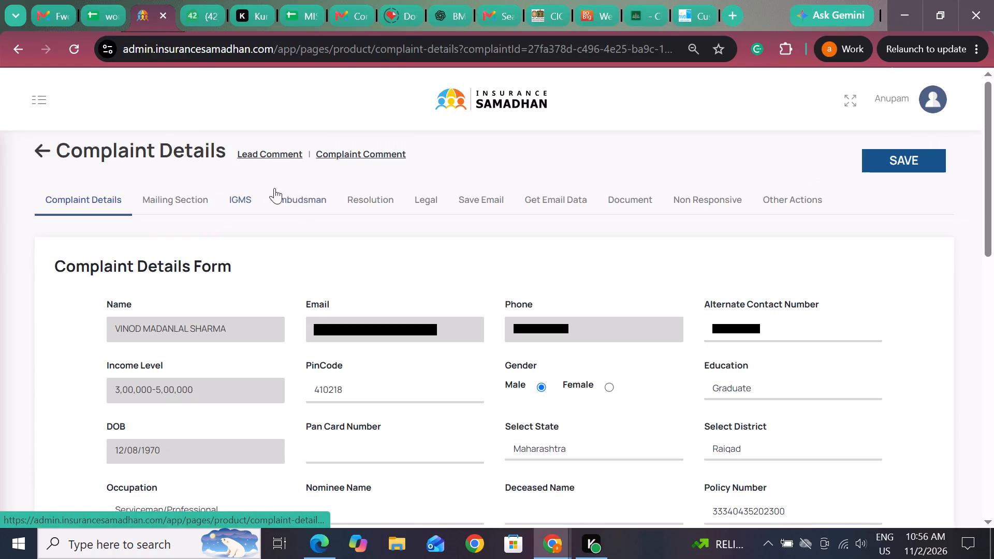
click(299, 201)
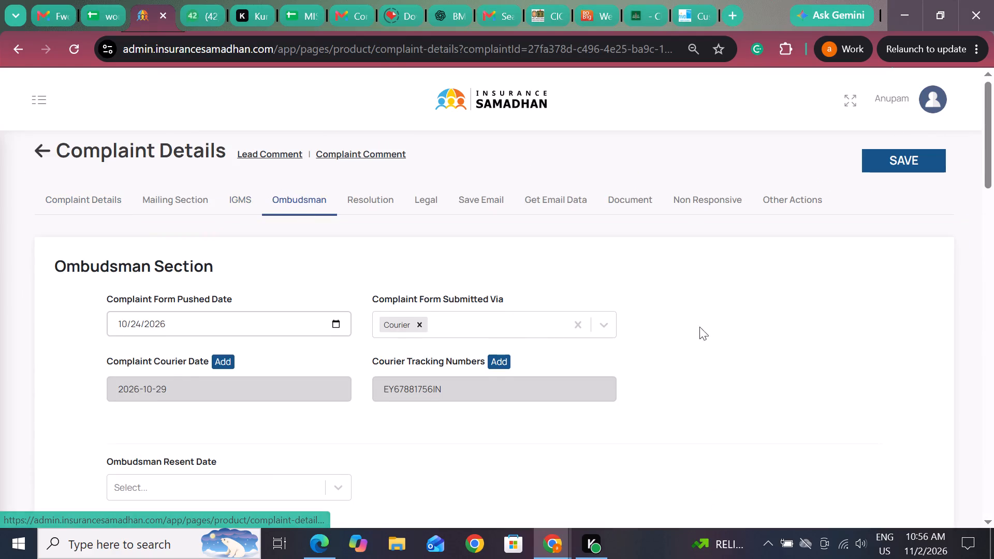
scroll(727, 335, down, 3)
scroll(837, 386, down, 2)
ctrl+click(745, 352)
ctrl+click(746, 364)
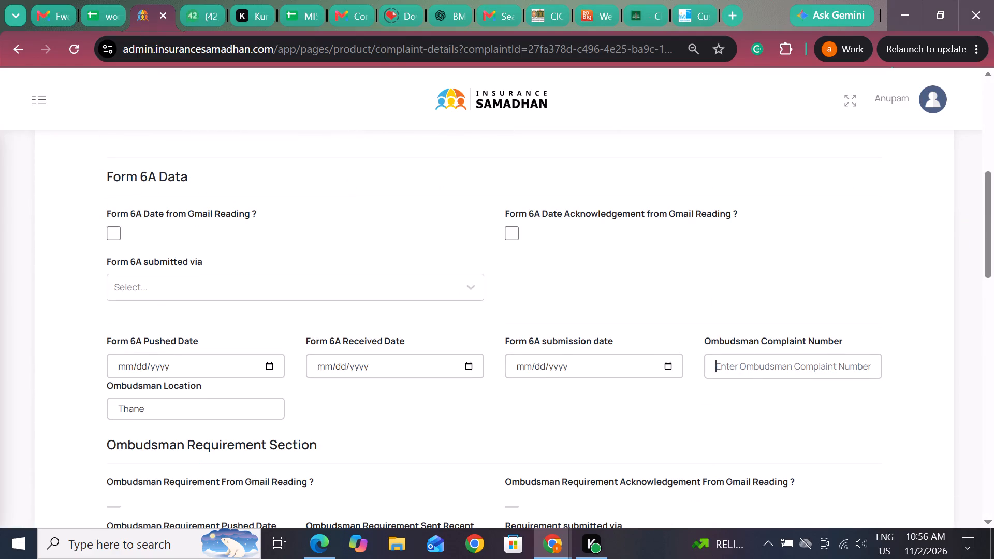
key(ctrl+v)
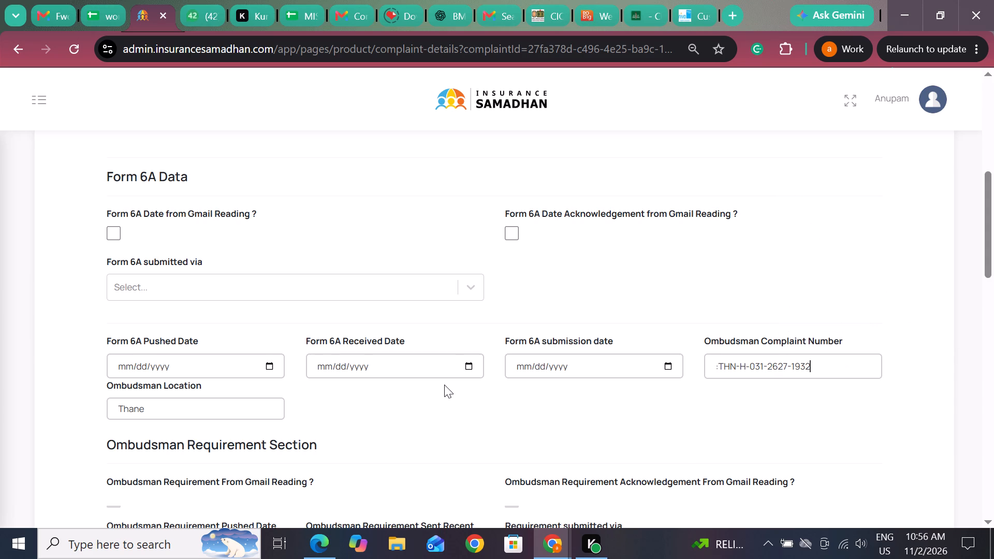
Set the Form 6A Received Date to today, 2 November 2026, save the complaint and return to the complaints list.
click(466, 365)
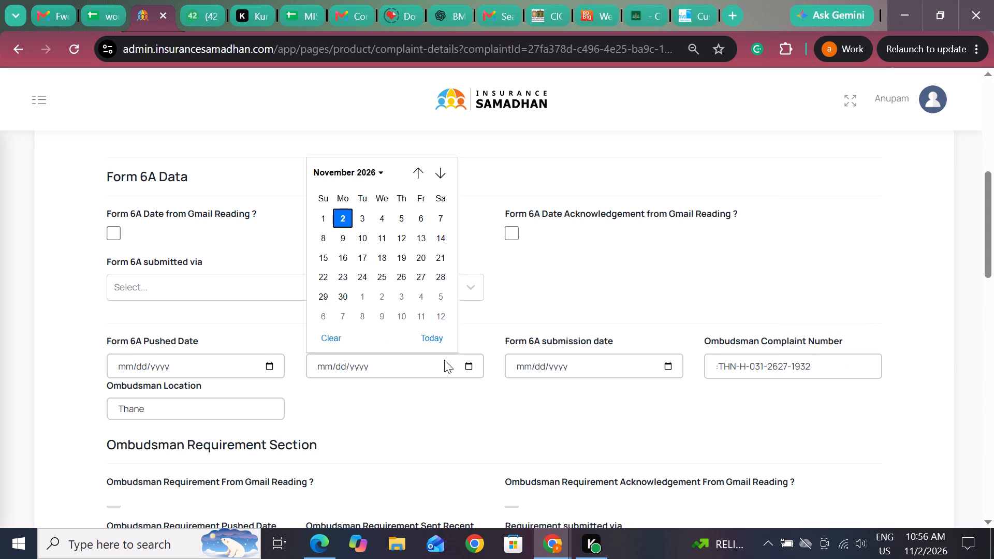
click(441, 351)
click(432, 333)
scroll(646, 259, up, 7)
scroll(815, 195, up, 3)
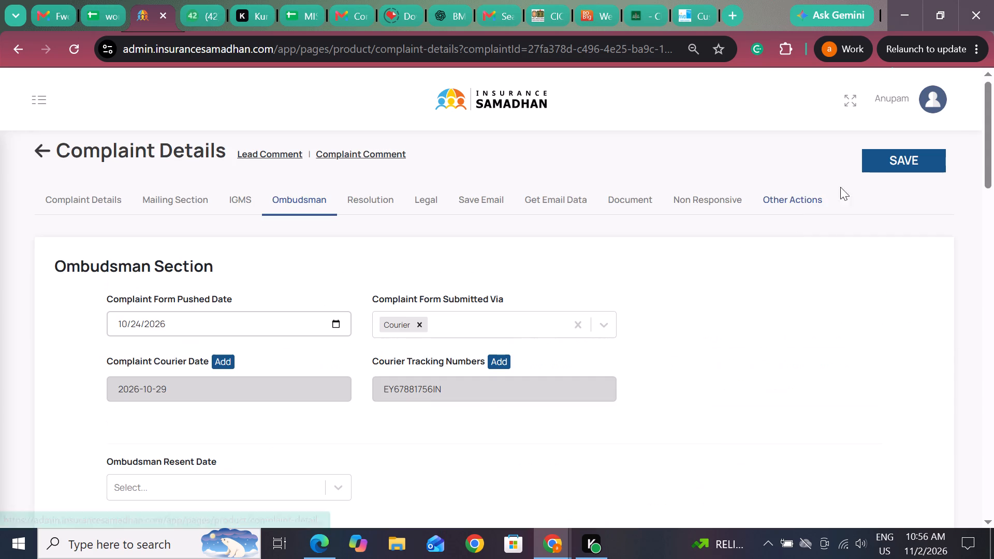
click(867, 161)
click(32, 146)
click(36, 148)
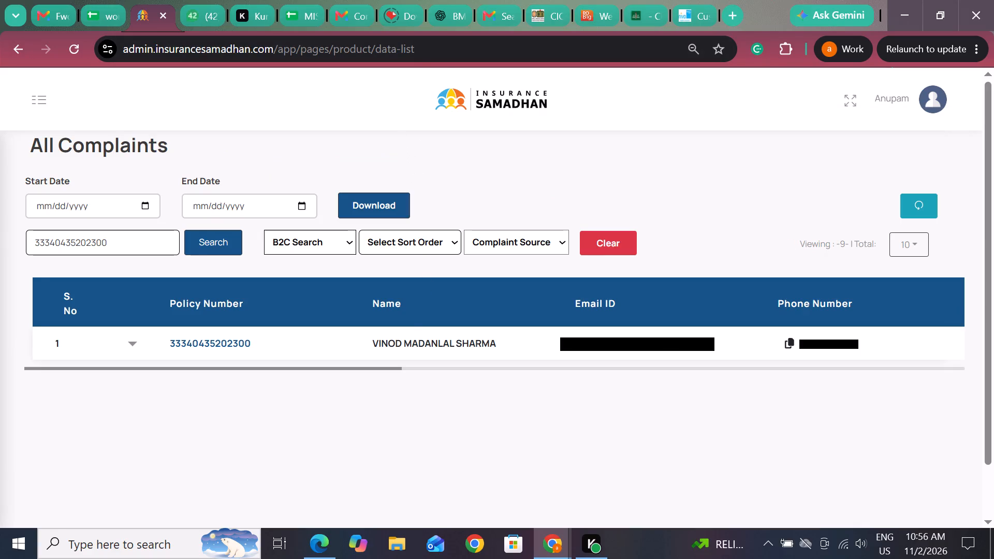
Copy the complainant's phone number from the complaint row and call it through the Smartflo dialer.
scroll(393, 345, left, 3)
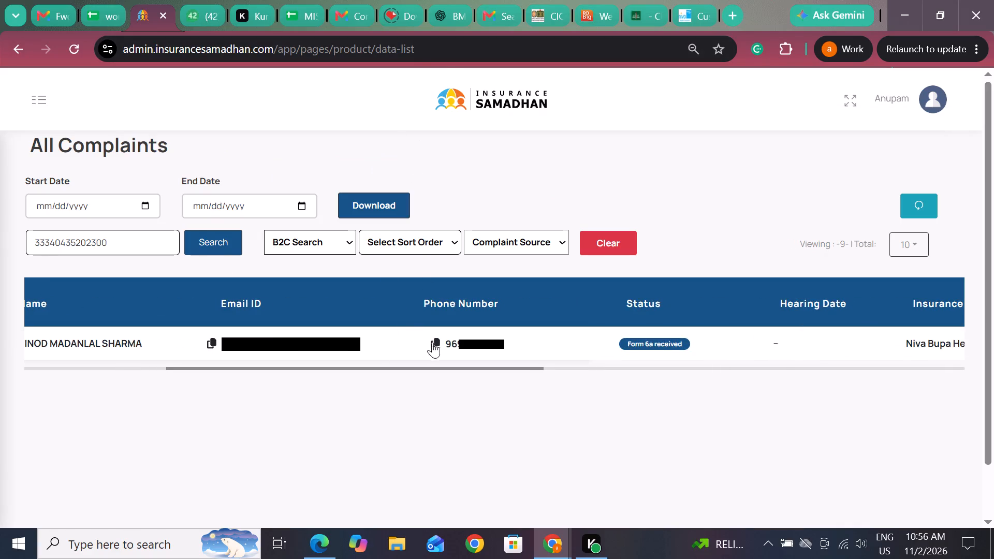
click(437, 343)
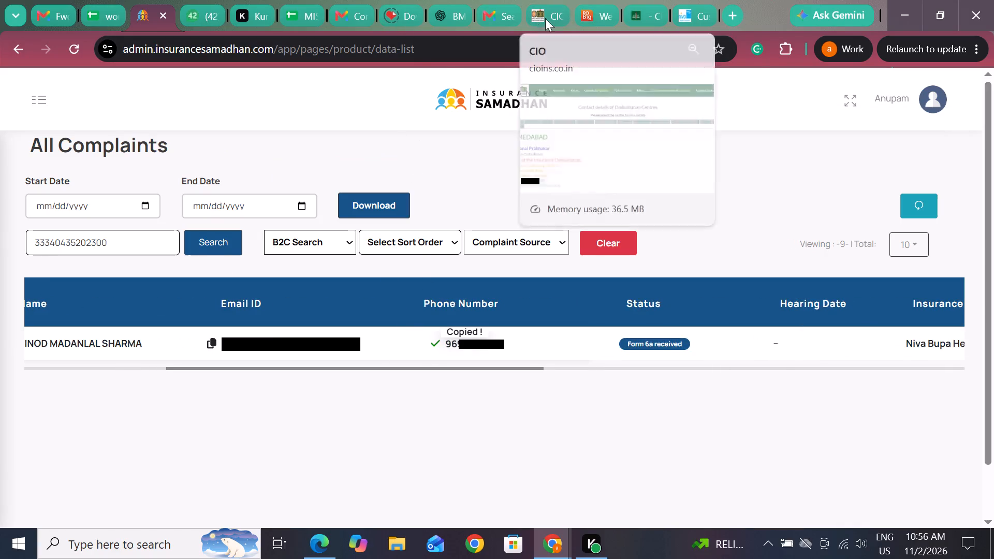
click(594, 18)
ctrl+double_click(449, 160)
ctrl+triple_click(462, 174)
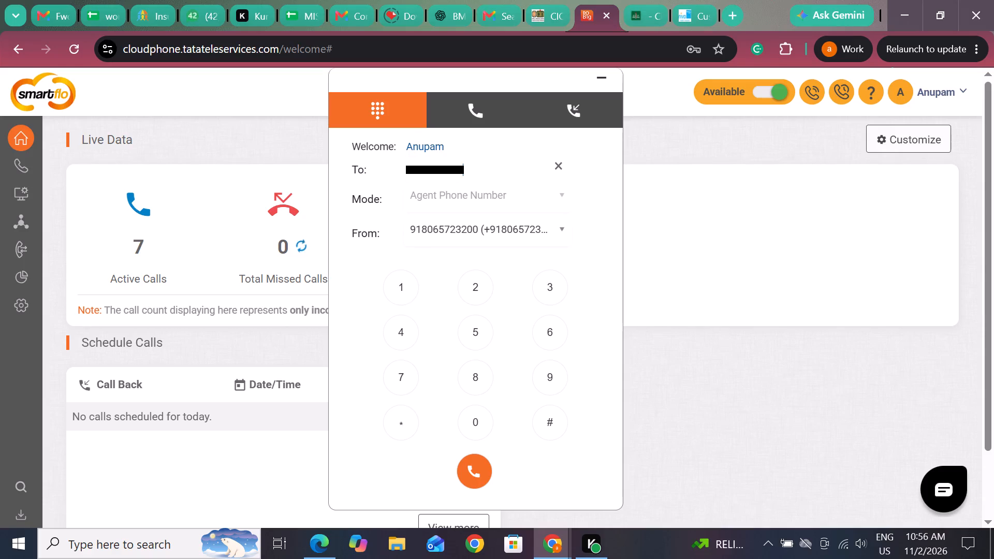
key(ctrl+v)
click(469, 492)
click(465, 473)
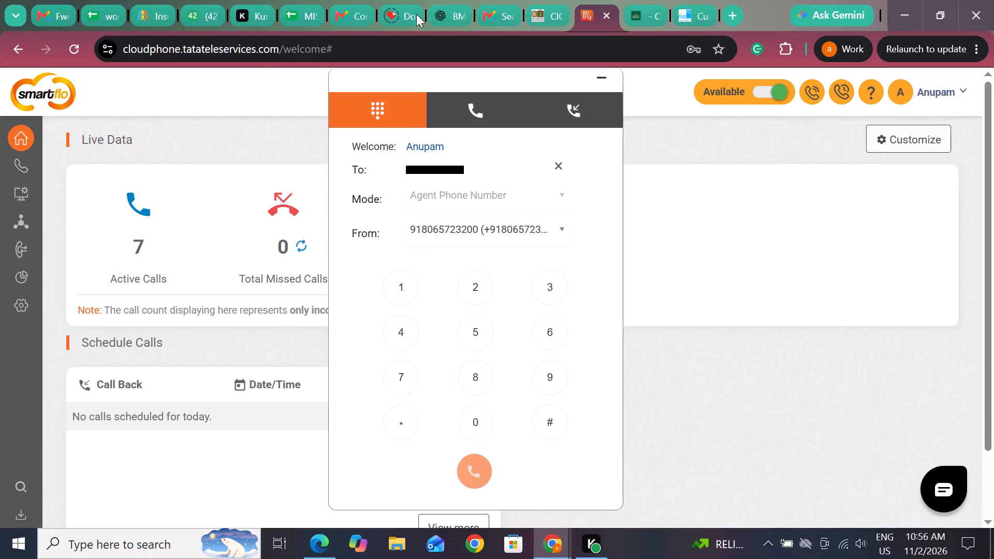
Check the status, hearing date and insurance company columns in the called complainant's row in the admin portal.
scroll(262, 69, up, 6)
click(142, 29)
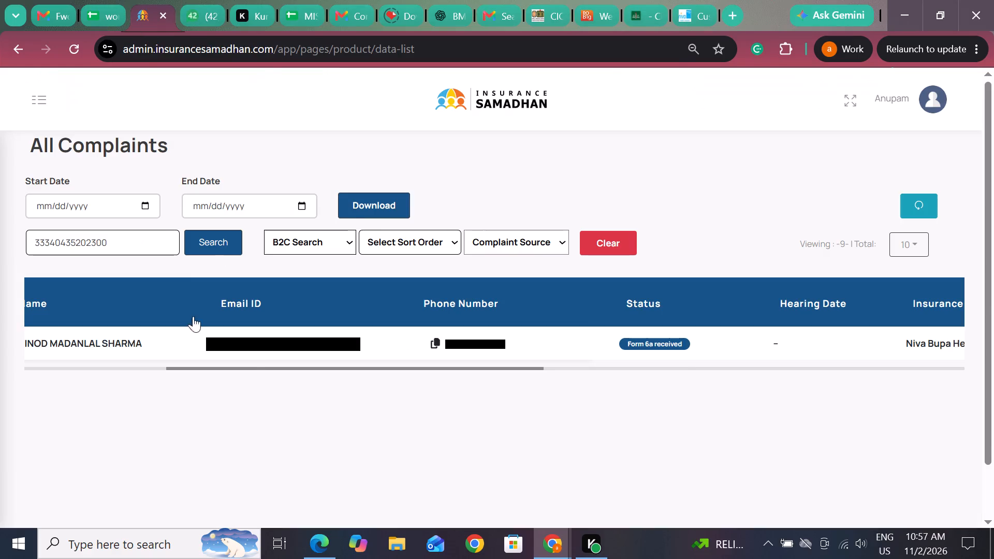
scroll(247, 356, up, 1)
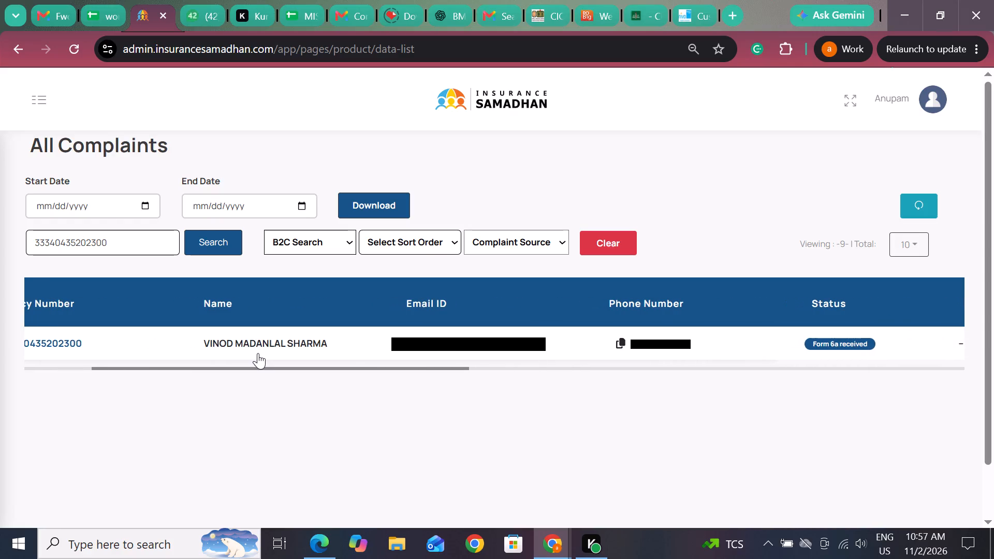
scroll(258, 353, left, 1)
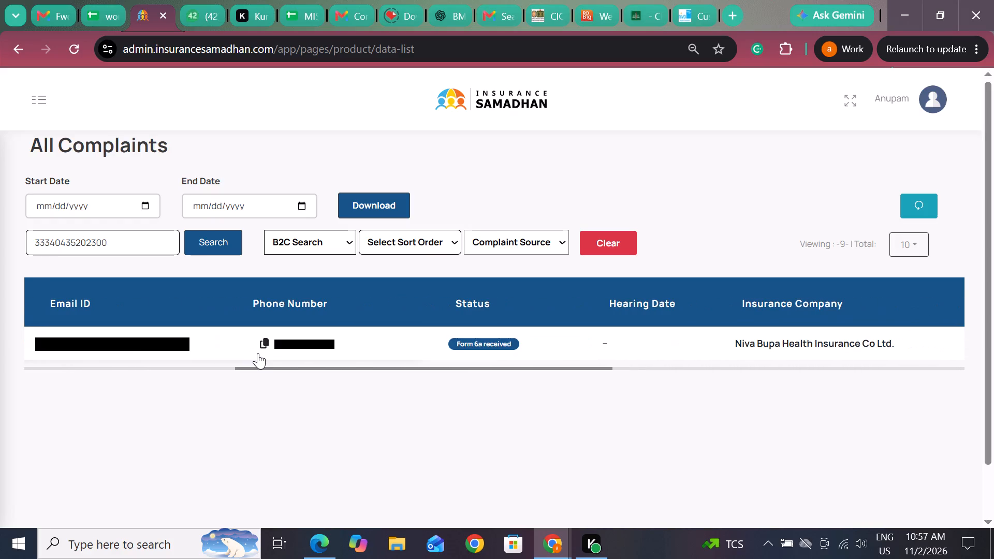
scroll(258, 353, left, 3)
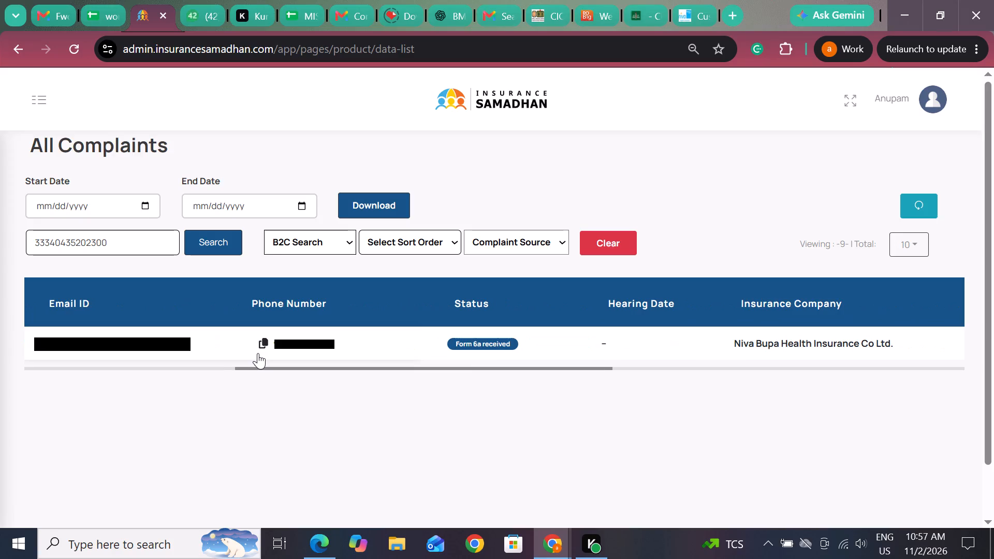
scroll(258, 353, left, 1)
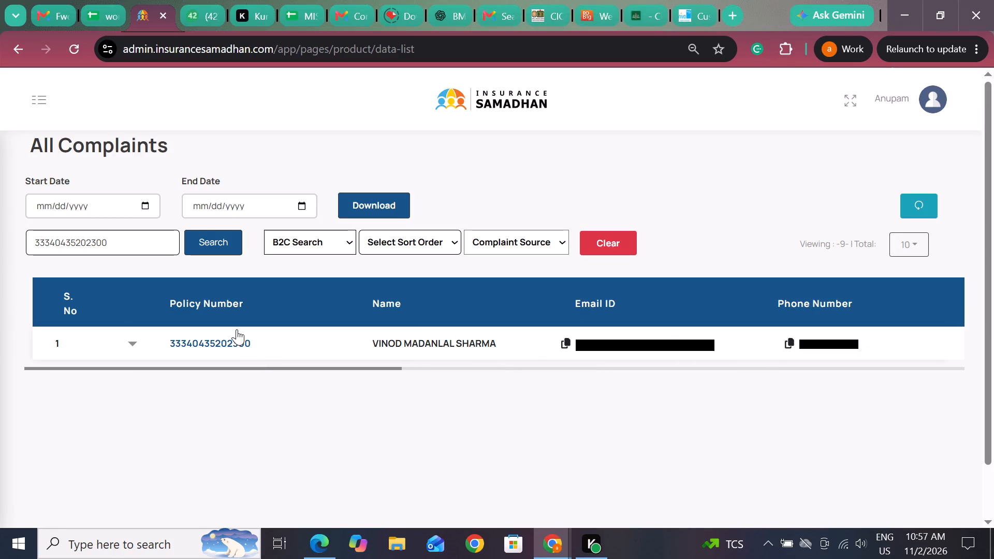
click(238, 342)
scroll(354, 274, up, 3)
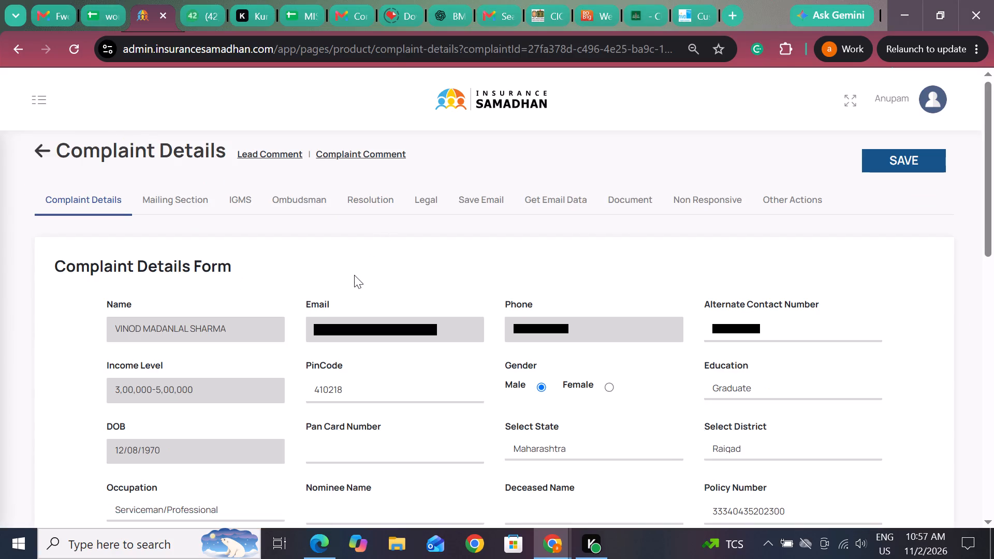
scroll(354, 275, up, 2)
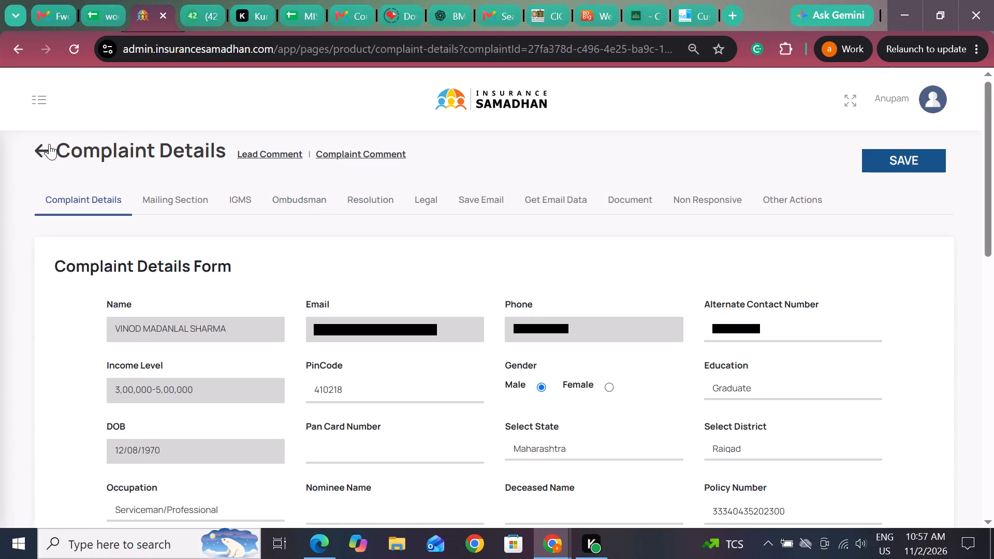
click(46, 146)
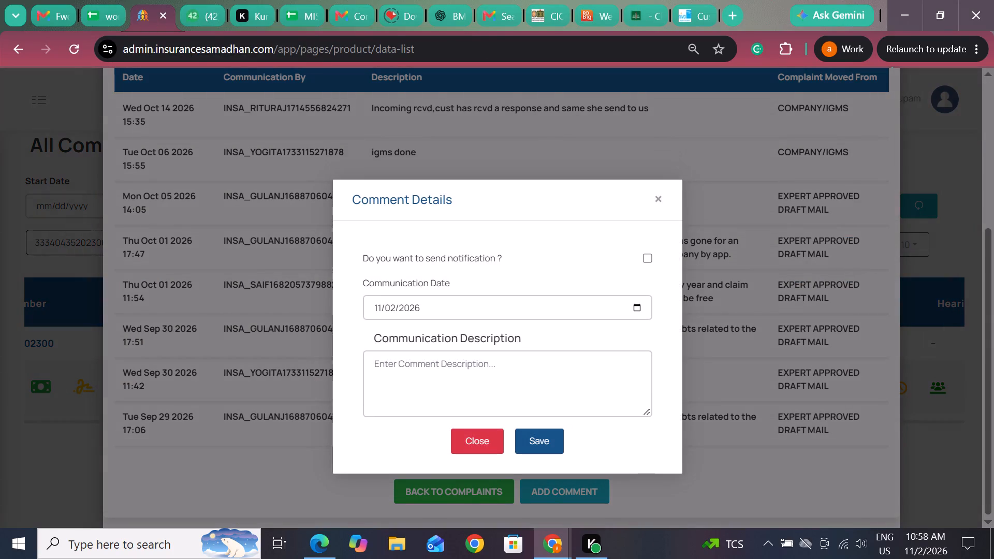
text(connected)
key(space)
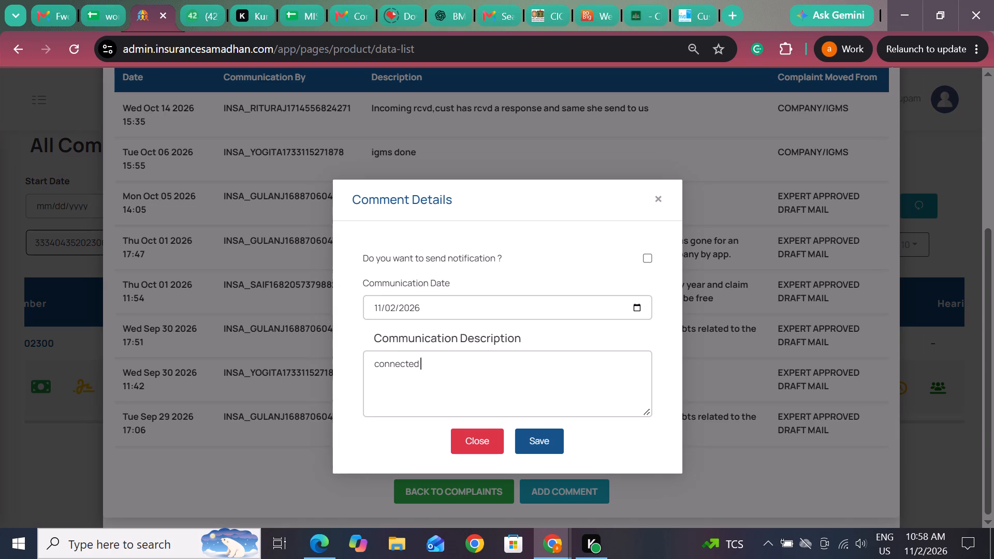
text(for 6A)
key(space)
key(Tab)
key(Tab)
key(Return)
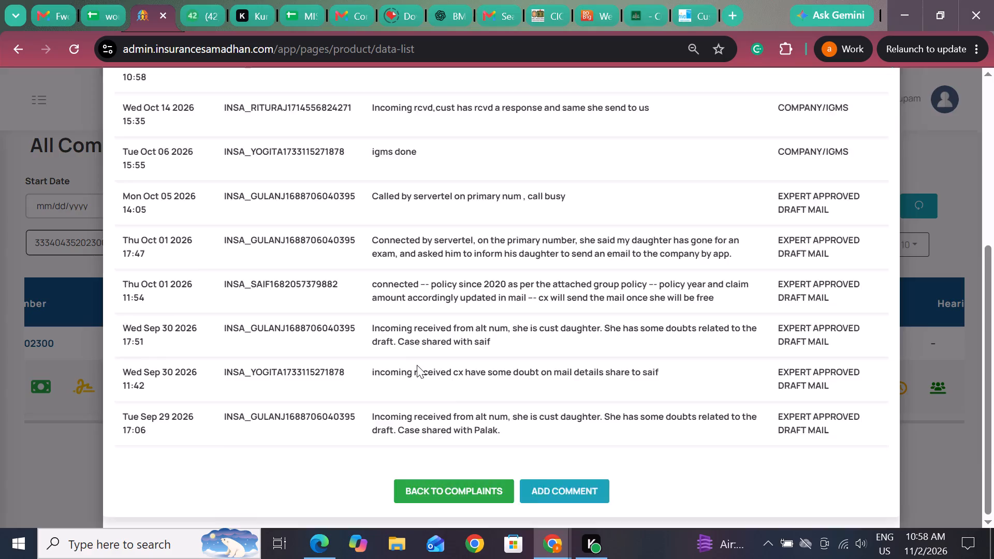
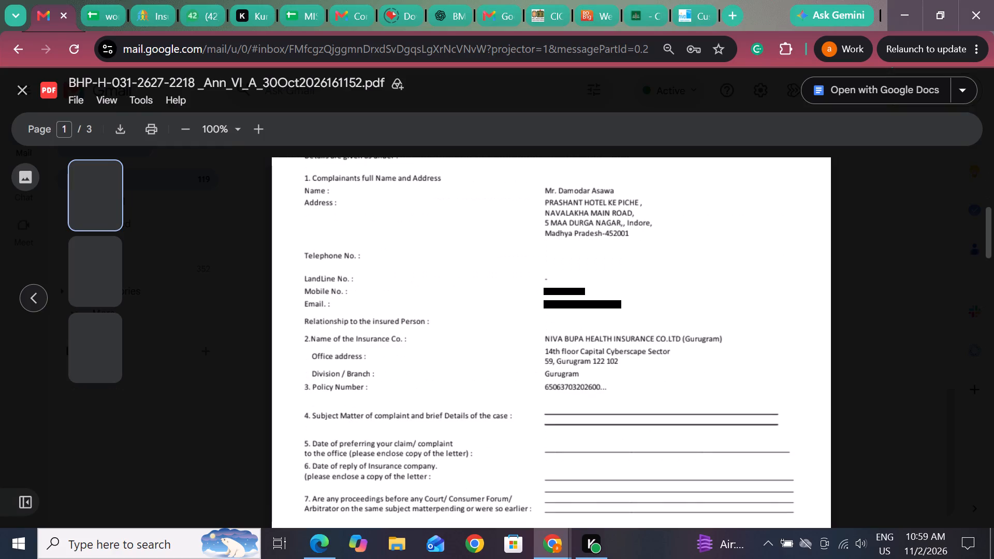
Copy the complainant's mobile number from the Niva Bupa Ann_VI_A PDF and search All Complaints in the admin portal for it.
drag(536, 290, 590, 290)
key(ctrl+c)
key(ctrl+c)
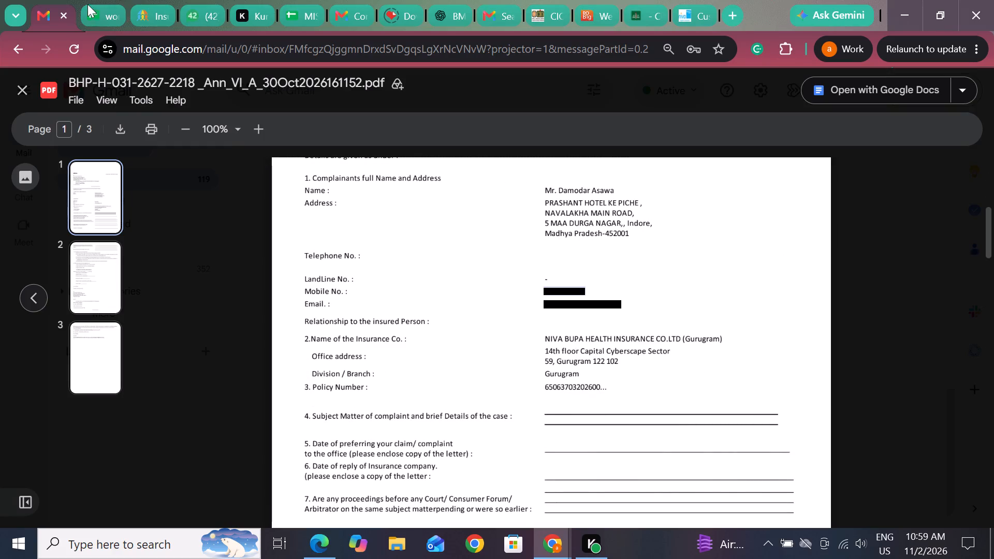
key(ctrl+c)
key(ctrl+c)
click(140, 24)
ctrl+double_click(100, 234)
key(ctrl+v)
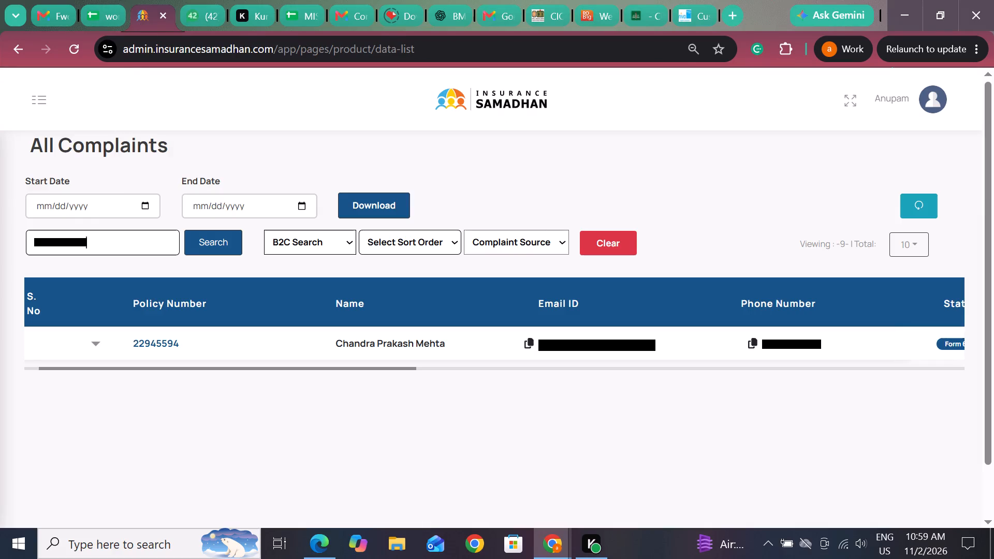
click(158, 242)
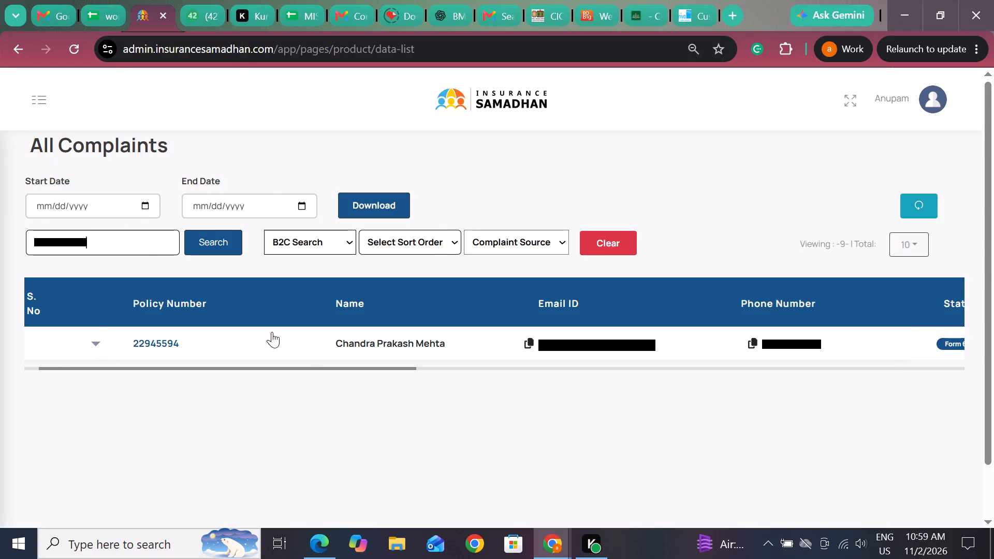
scroll(462, 389, left, 1)
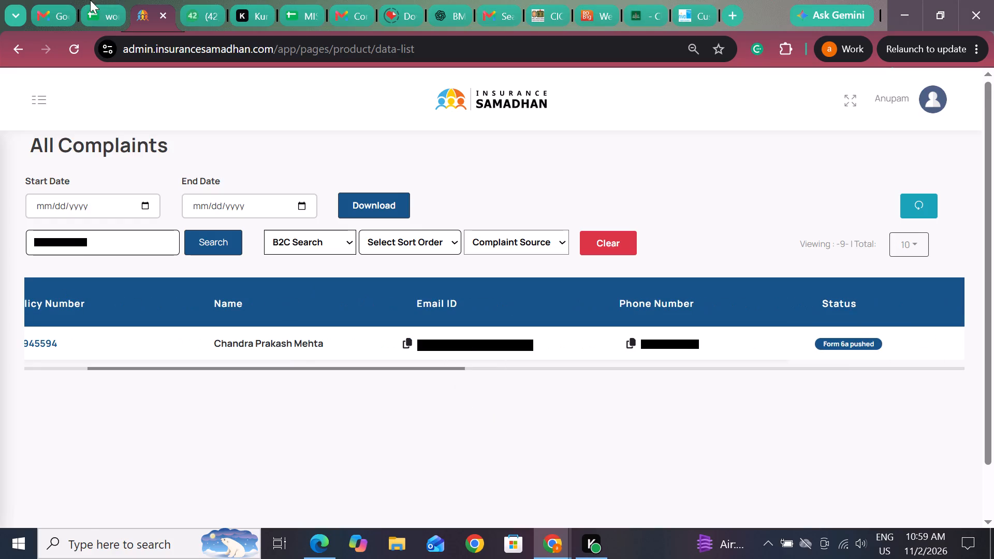
click(54, 22)
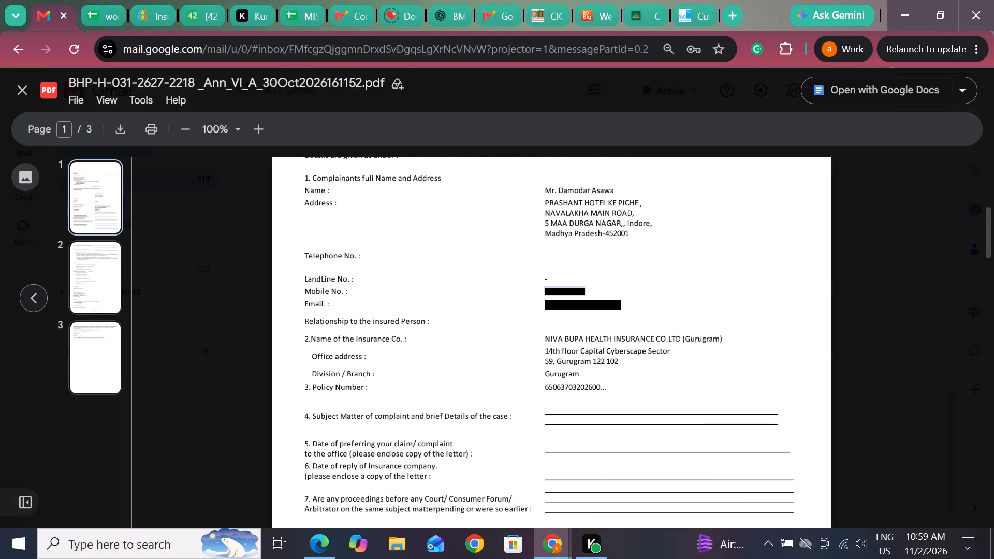
scroll(318, 287, down, 1)
click(140, 24)
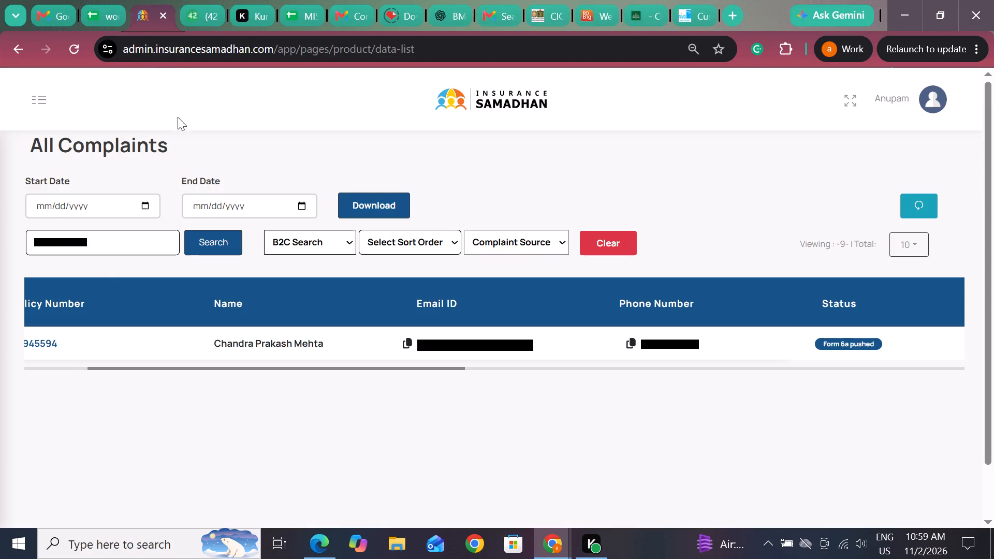
click(65, 23)
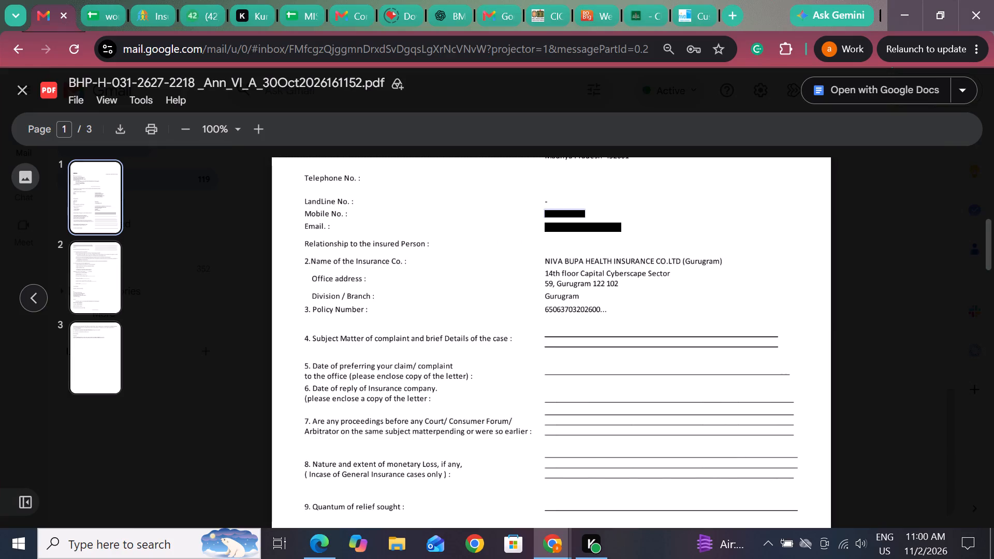
scroll(153, 202, up, 5)
click(22, 87)
scroll(333, 301, up, 7)
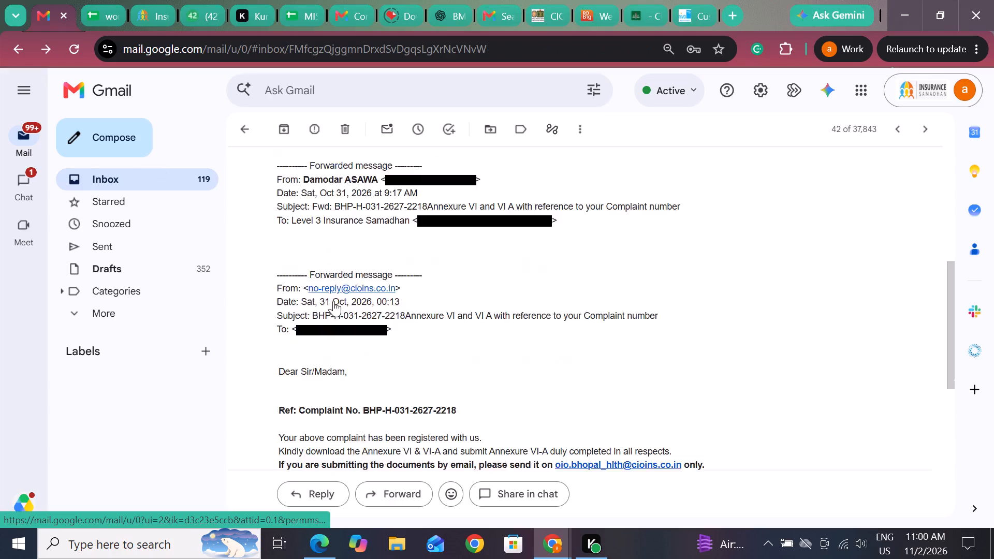
scroll(333, 301, down, 9)
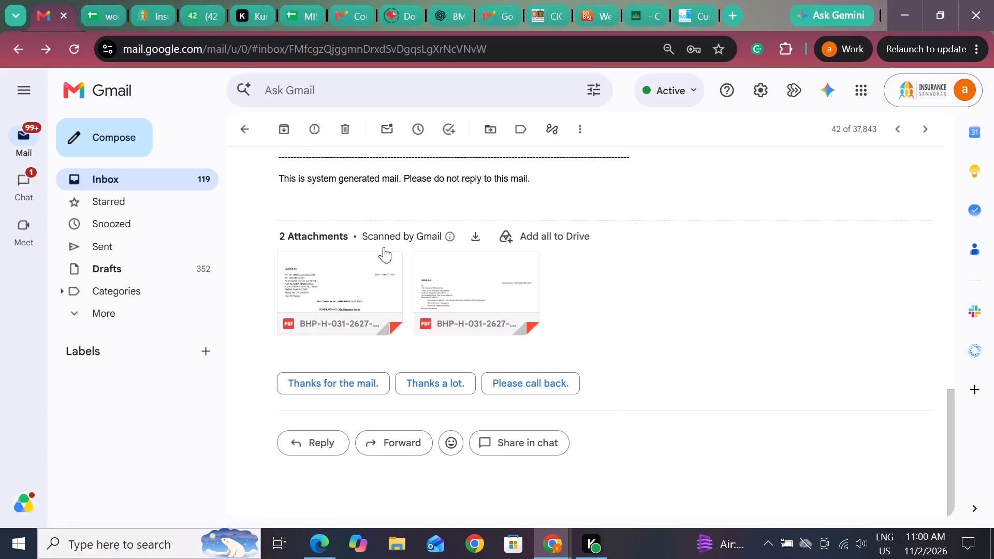
click(467, 282)
scroll(607, 352, down, 1)
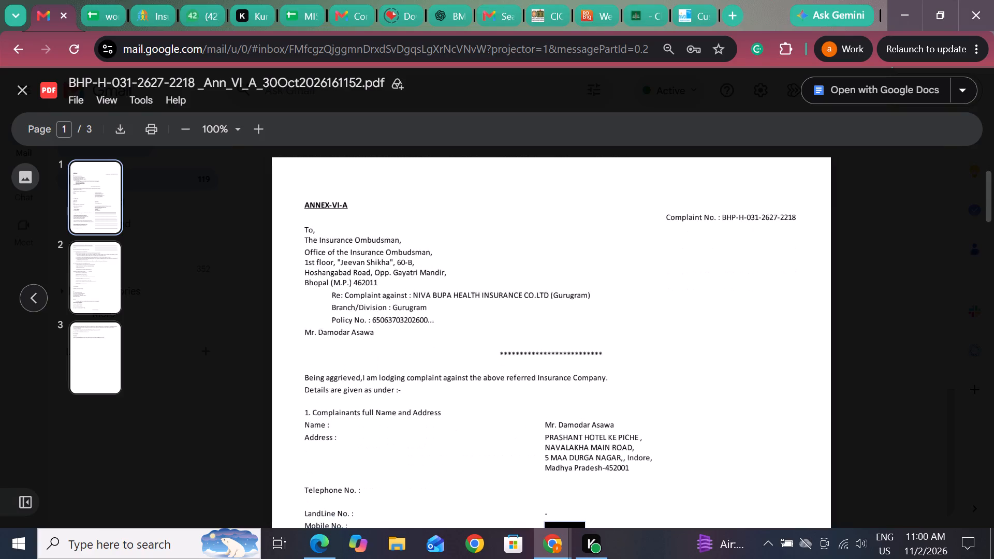
Copy the complainant's mobile number from the Annexure VI-A PDF and search All Complaints in the admin portal for it.
scroll(613, 399, down, 2)
key(ctrl+c)
key(ctrl+c)
key(ctrl+c)
ctrl+click(142, 17)
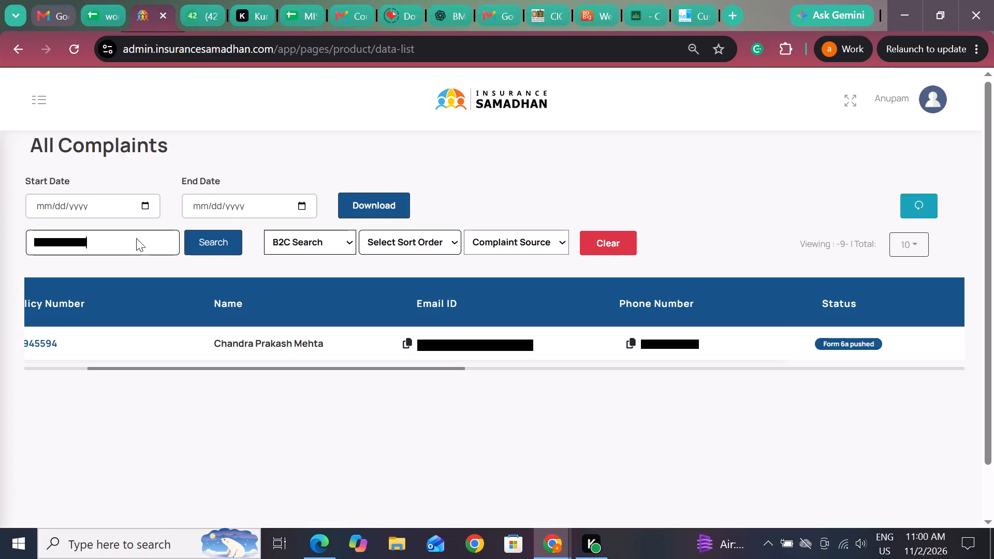
triple_click(110, 244)
key(ctrl+v)
ctrl+click(211, 241)
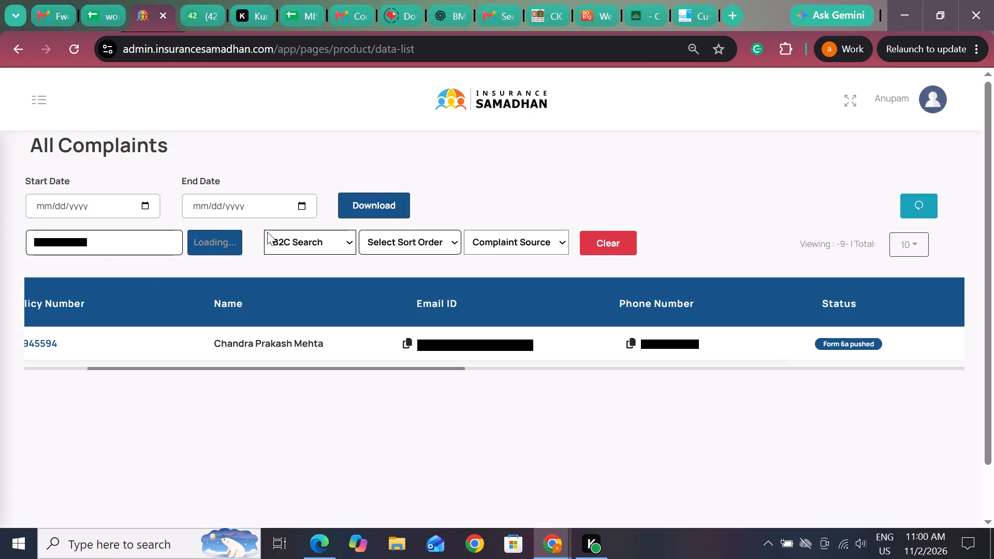
scroll(362, 347, up, 1)
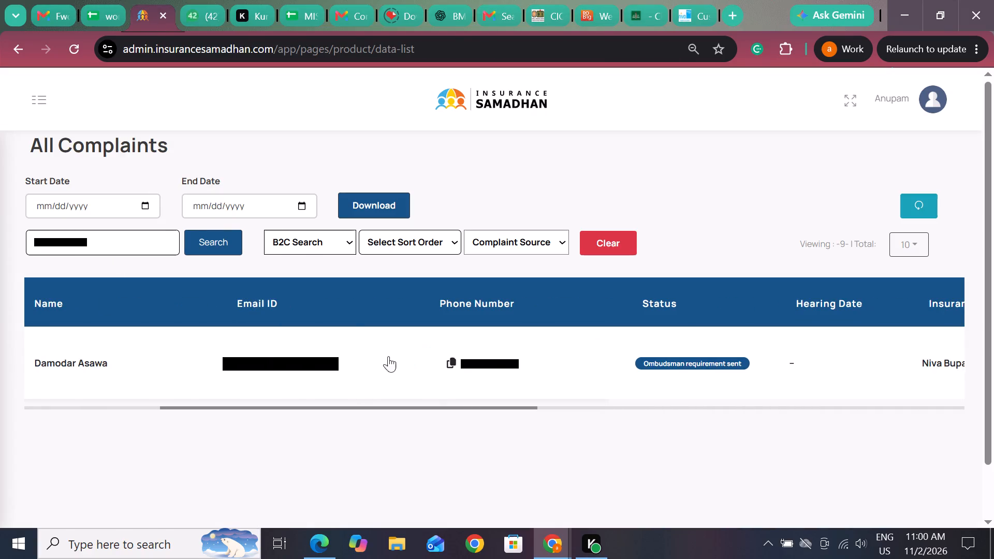
scroll(388, 356, up, 1)
click(39, 13)
scroll(736, 353, up, 5)
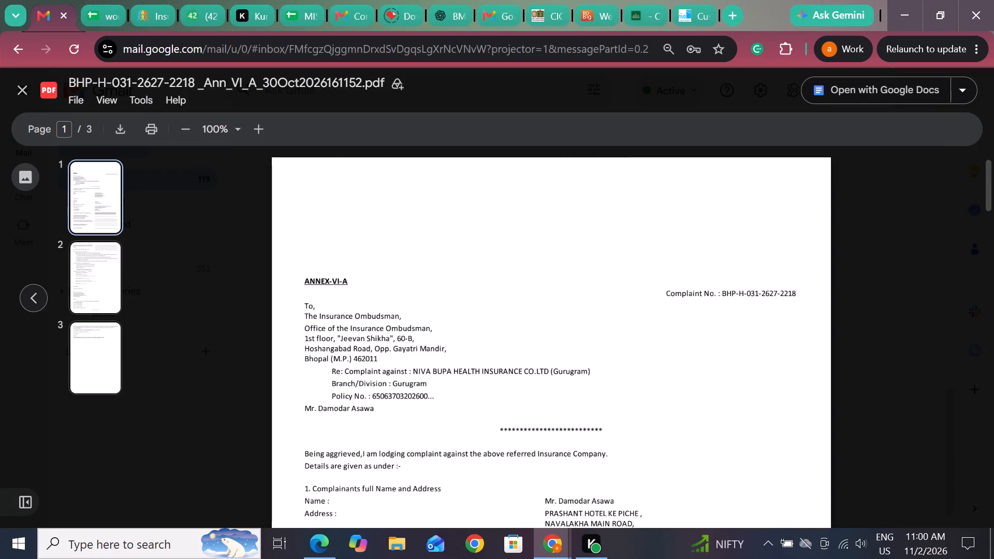
scroll(735, 353, up, 6)
drag(727, 295, 776, 295)
key(ctrl+c)
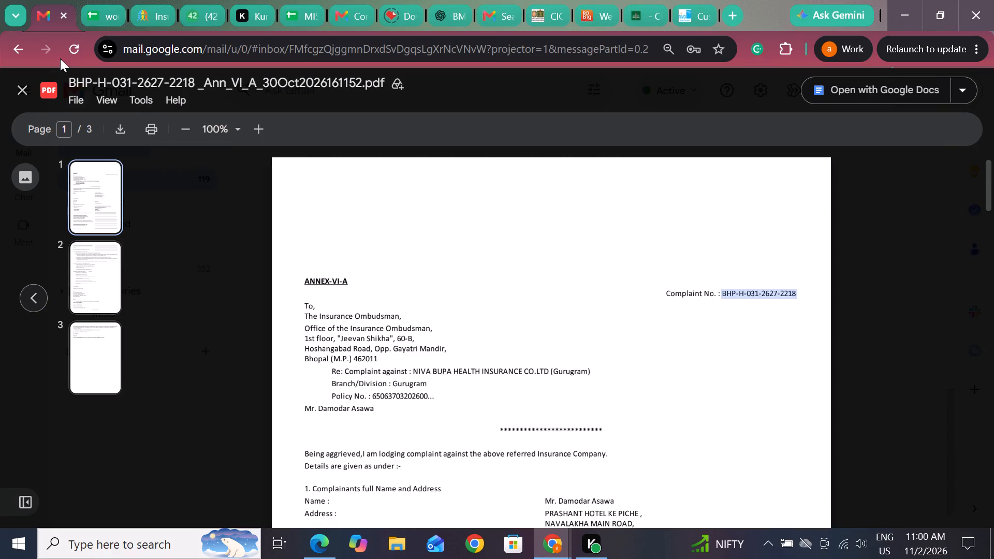
key(ctrl+c)
key(ctrl+c)
key(ctrl+c)
click(141, 23)
scroll(463, 364, up, 1)
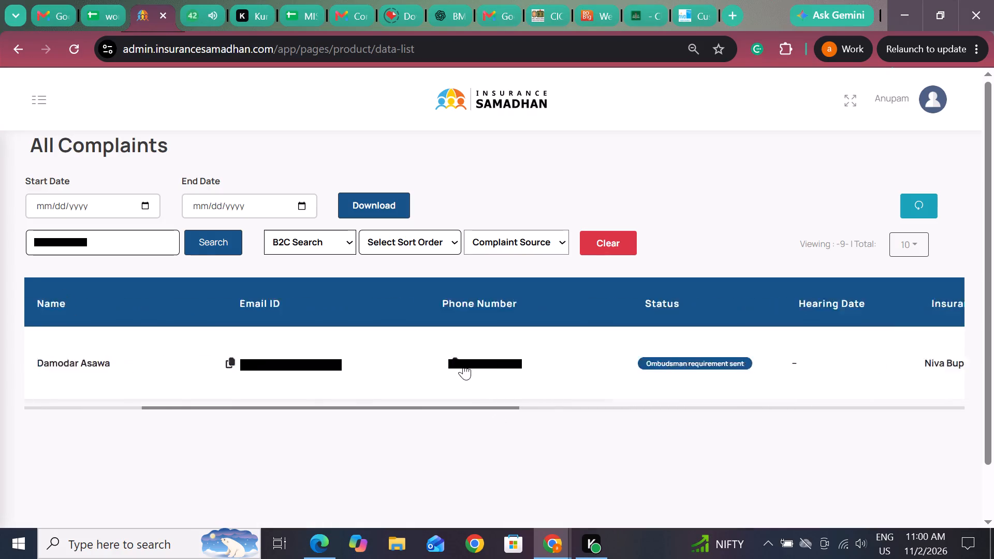
scroll(463, 364, up, 1)
click(207, 363)
click(297, 200)
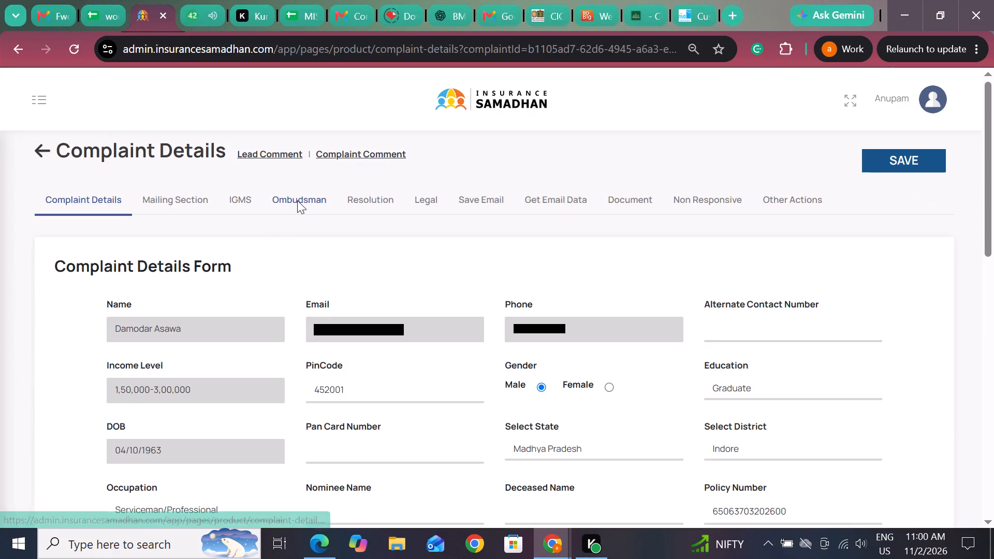
scroll(730, 247, down, 4)
ctrl+click(770, 426)
key(ctrl+v)
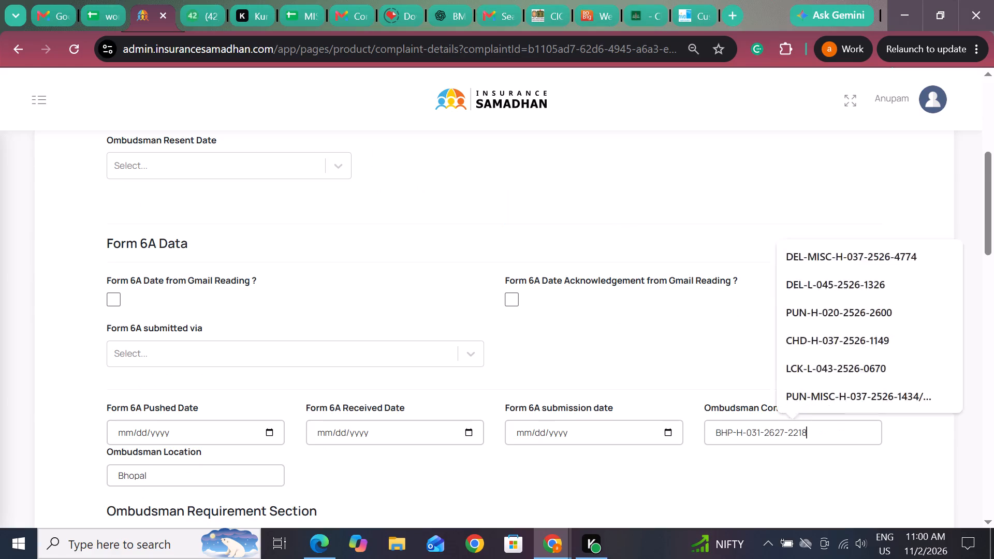
Set the Form 6A Received Date to 11/02/2026, save the complaint and return to the complaints list.
click(467, 434)
click(439, 406)
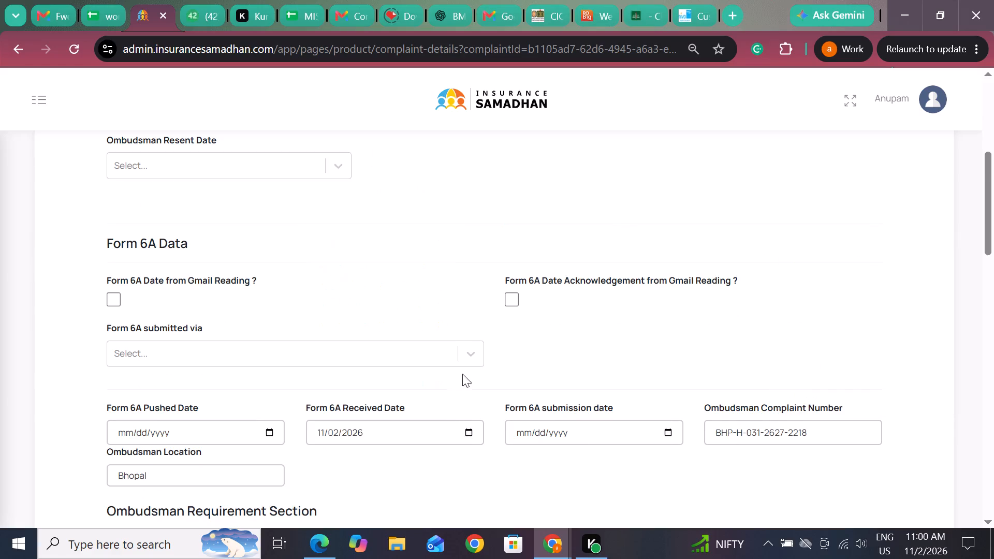
scroll(751, 343, up, 7)
scroll(868, 225, up, 6)
click(883, 163)
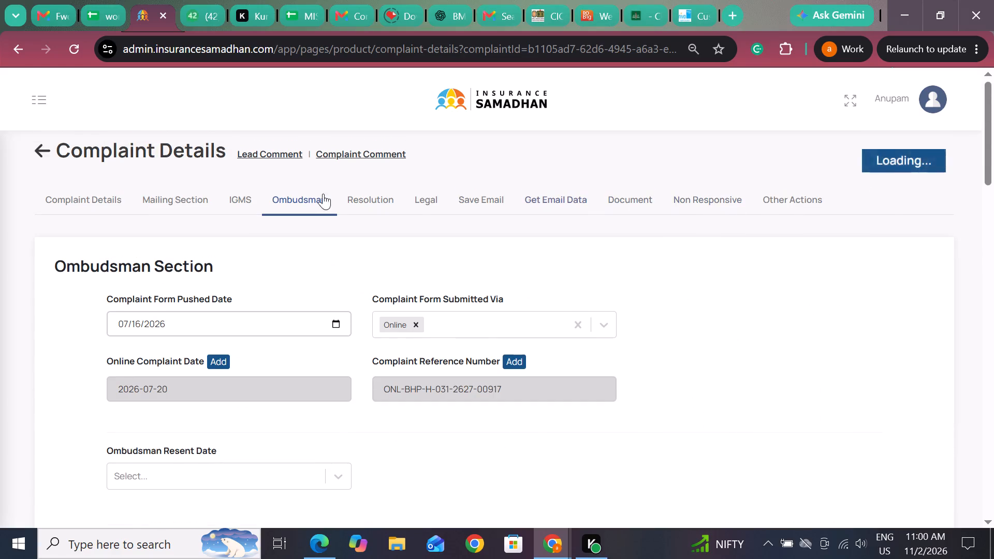
click(39, 152)
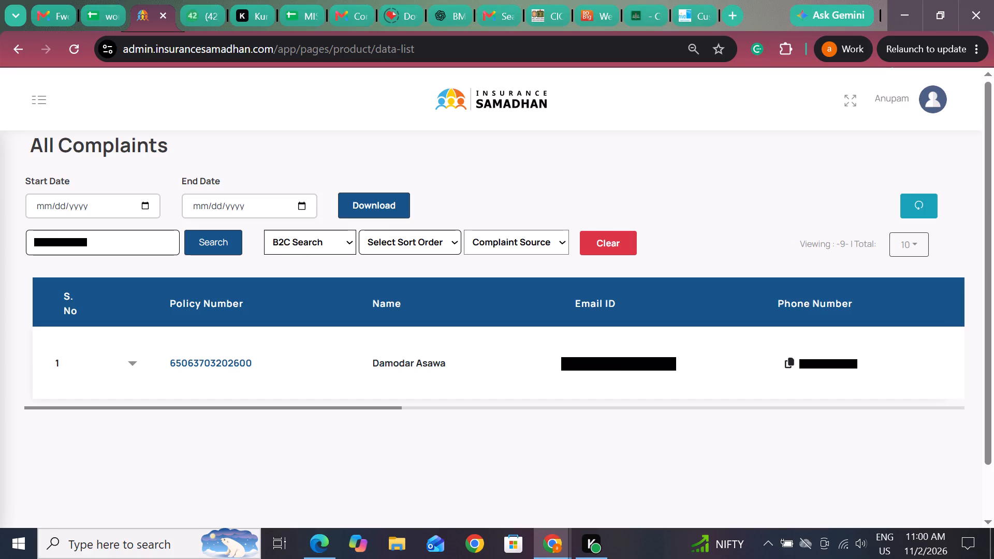
Copy the complainant's phone number from the Niva Bupa complaint row and call it through the Smartflo dialer.
scroll(501, 293, down, 2)
scroll(499, 298, left, 3)
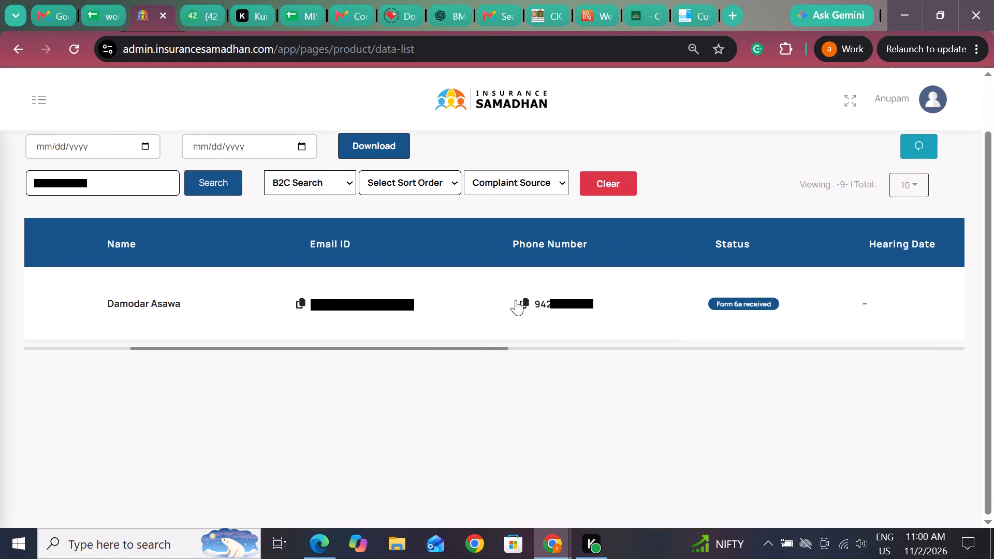
click(522, 300)
scroll(522, 300, left, 1)
scroll(571, 94, up, 3)
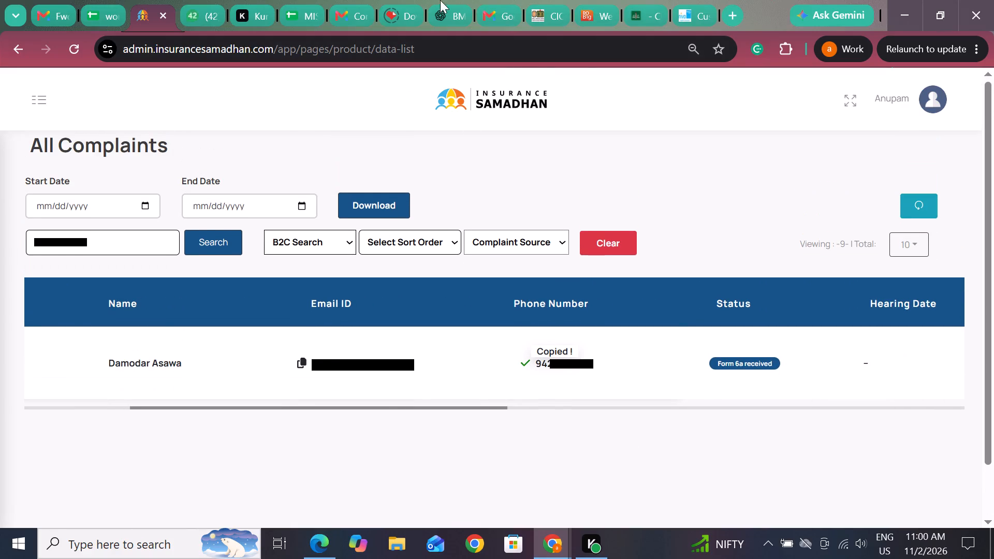
click(589, 16)
double_click(456, 173)
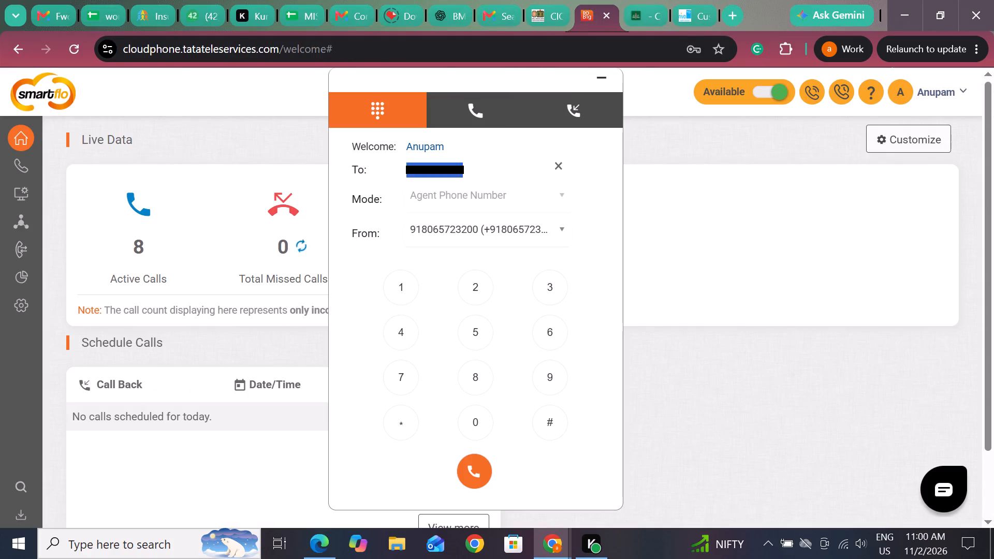
key(ctrl+v)
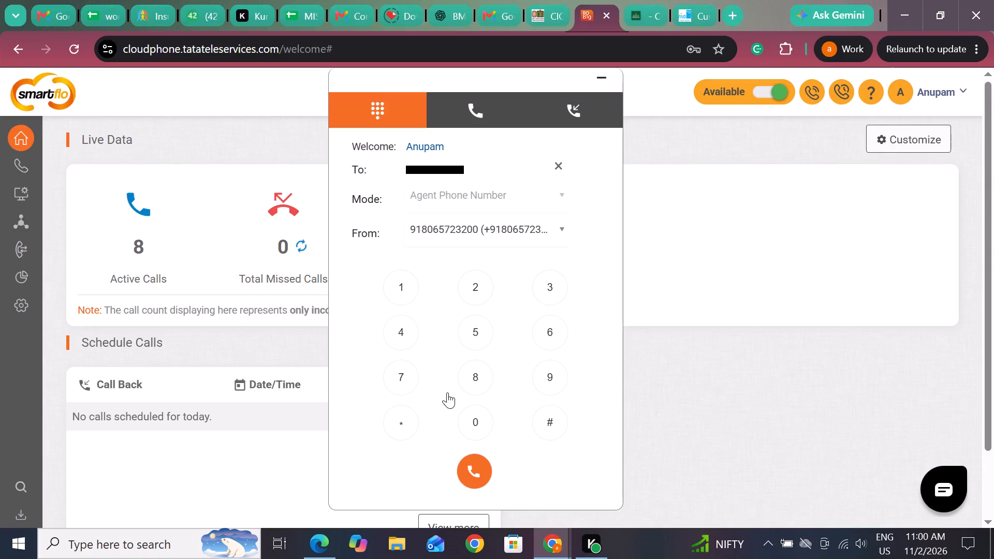
scroll(428, 230, down, 5)
click(475, 481)
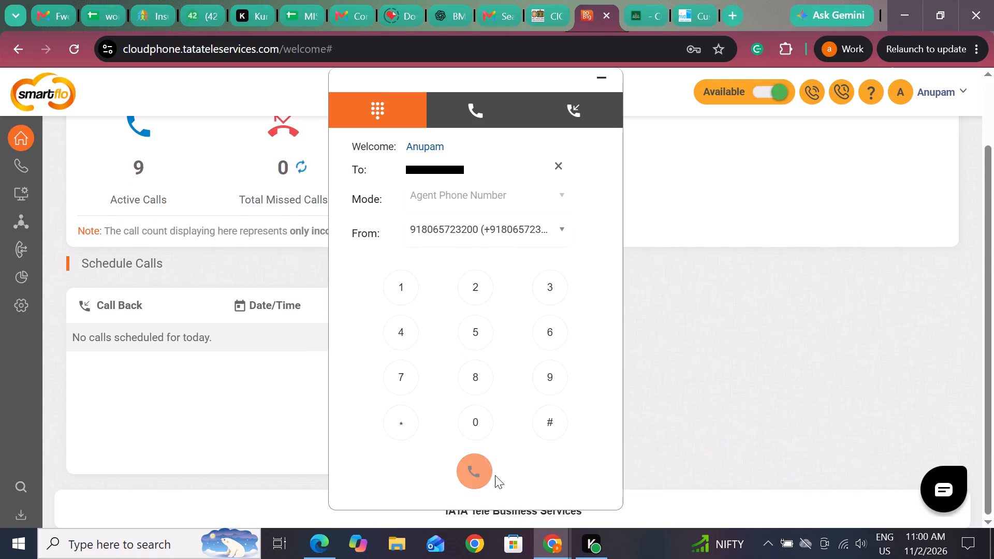
scroll(161, 47, up, 5)
Copy the same complainant's phone number from the complaint row again and enter it in the Smartflo dialer.
click(137, 22)
scroll(267, 338, left, 1)
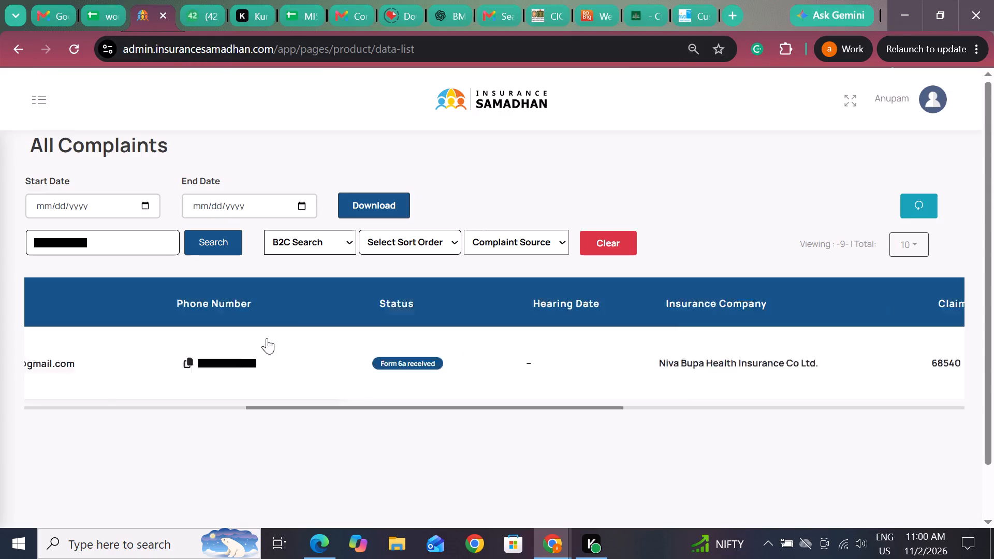
scroll(267, 338, left, 1)
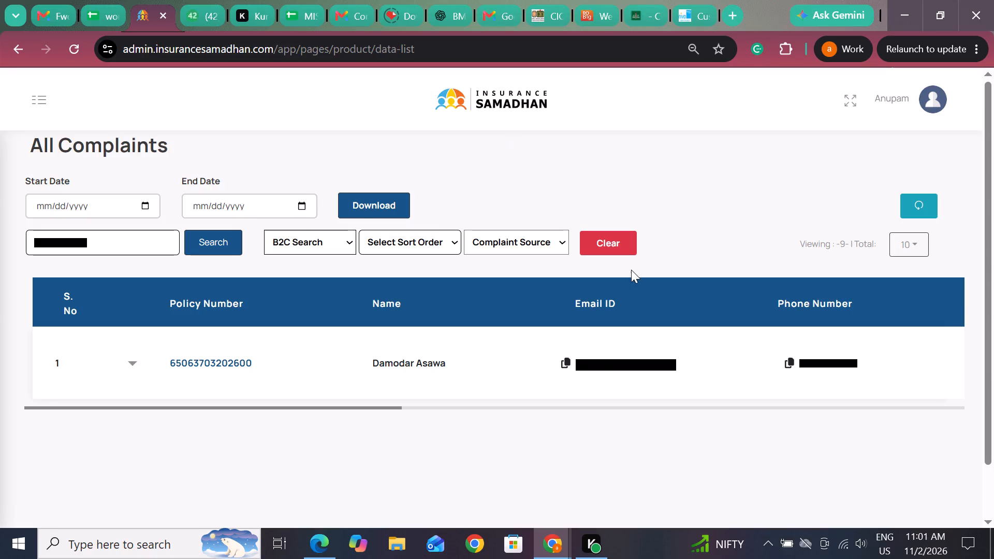
scroll(576, 365, left, 1)
click(593, 363)
scroll(593, 363, left, 1)
scroll(604, 0, up, 3)
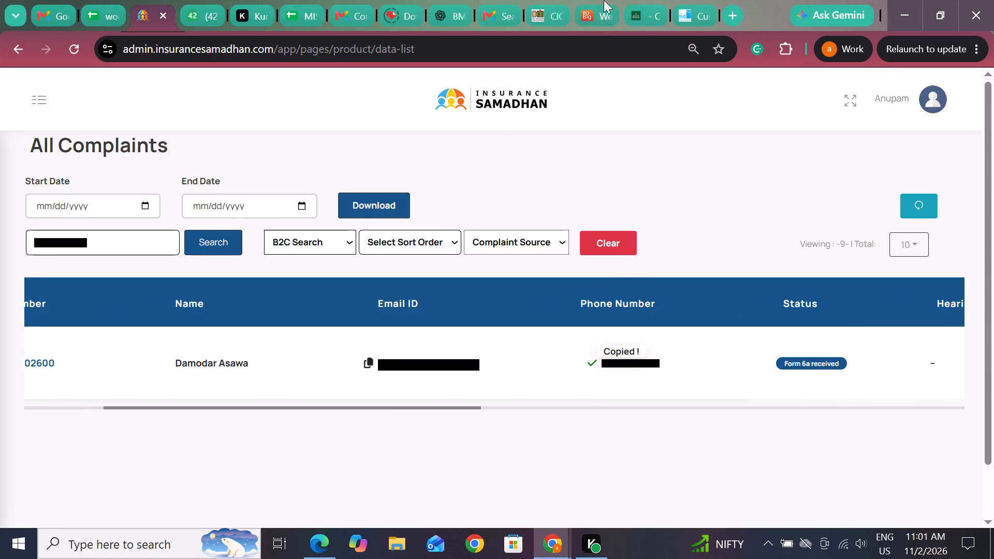
click(596, 25)
double_click(439, 173)
key(ctrl+v)
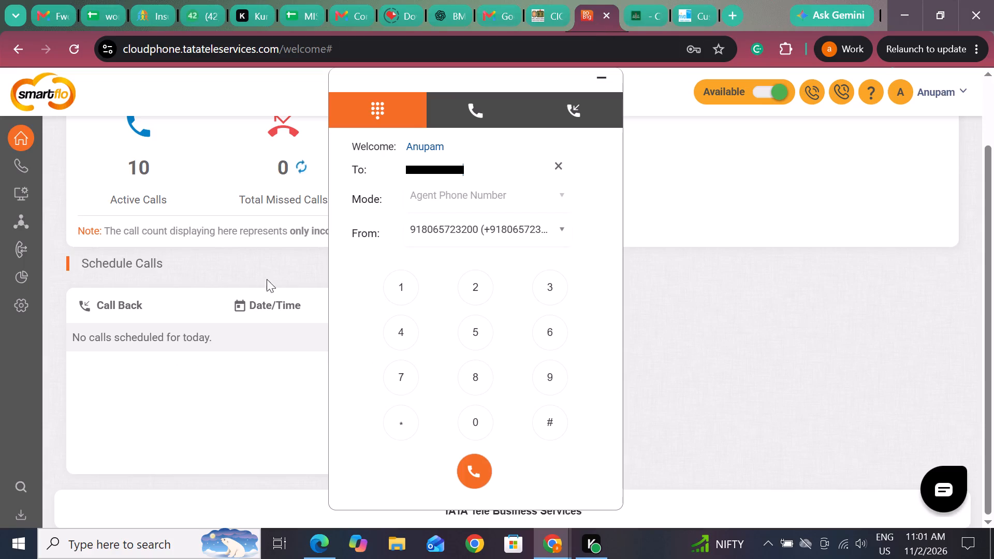
Reload the Smartflo page, reopen the dialer, enter the copied phone number and place the call again.
click(70, 51)
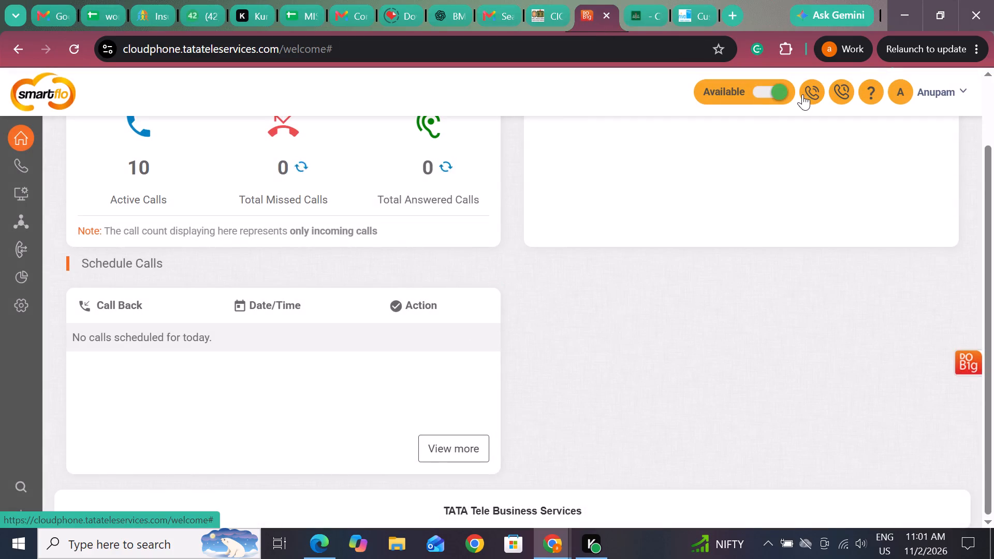
click(812, 93)
click(414, 172)
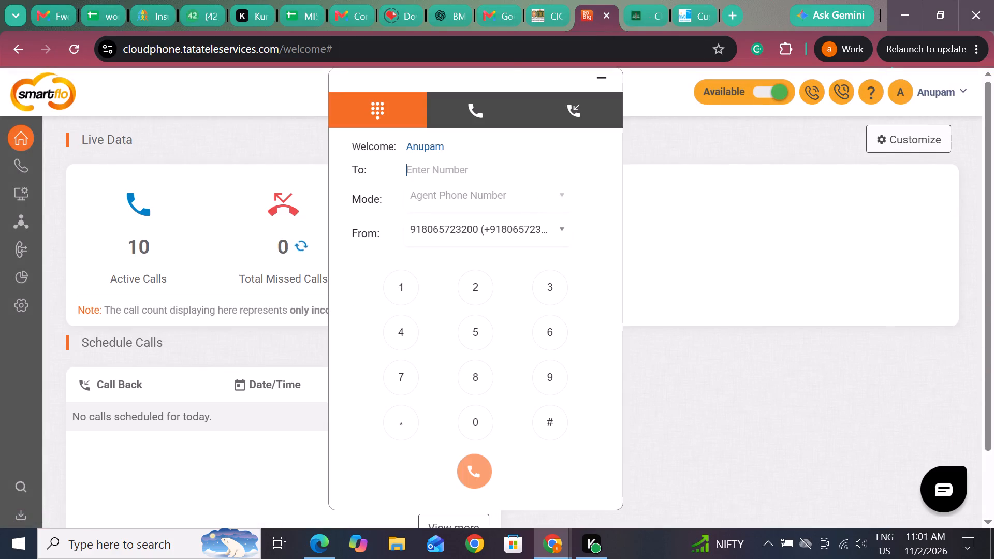
key(ctrl+v)
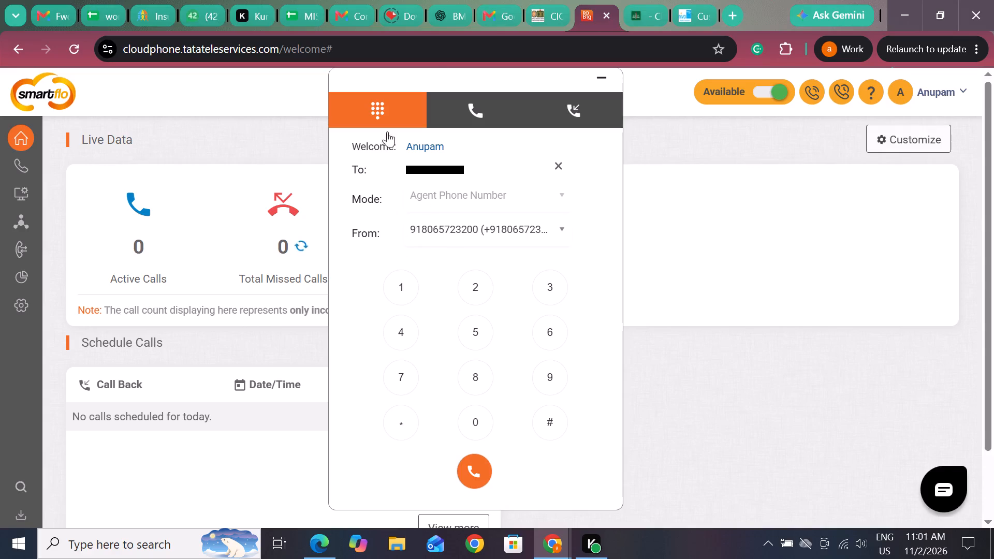
click(468, 488)
scroll(375, 38, up, 5)
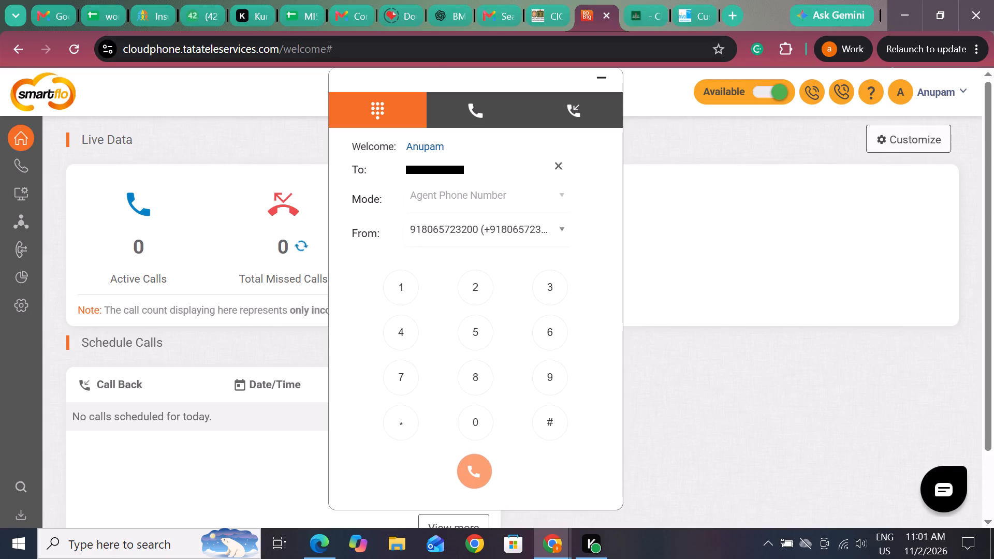
click(145, 28)
scroll(282, 391, up, 1)
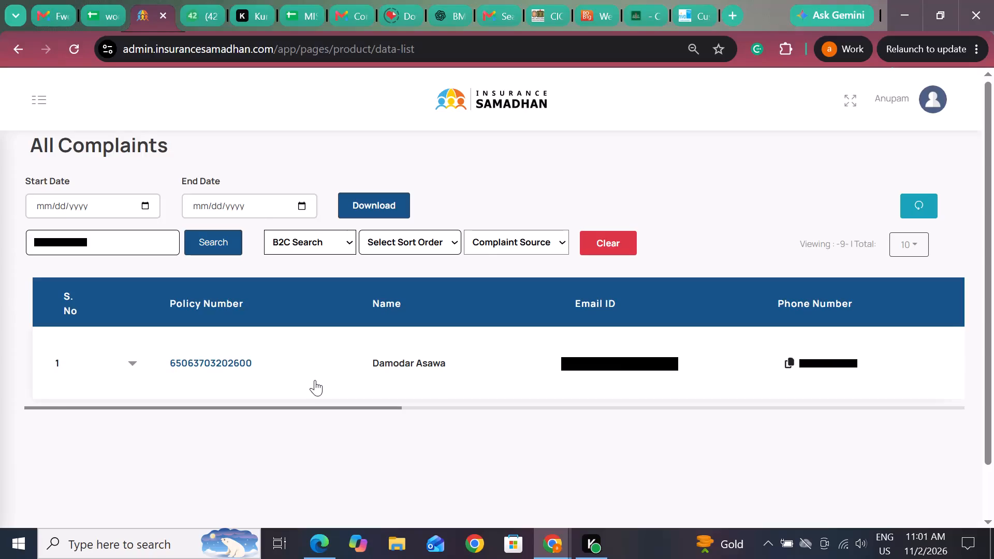
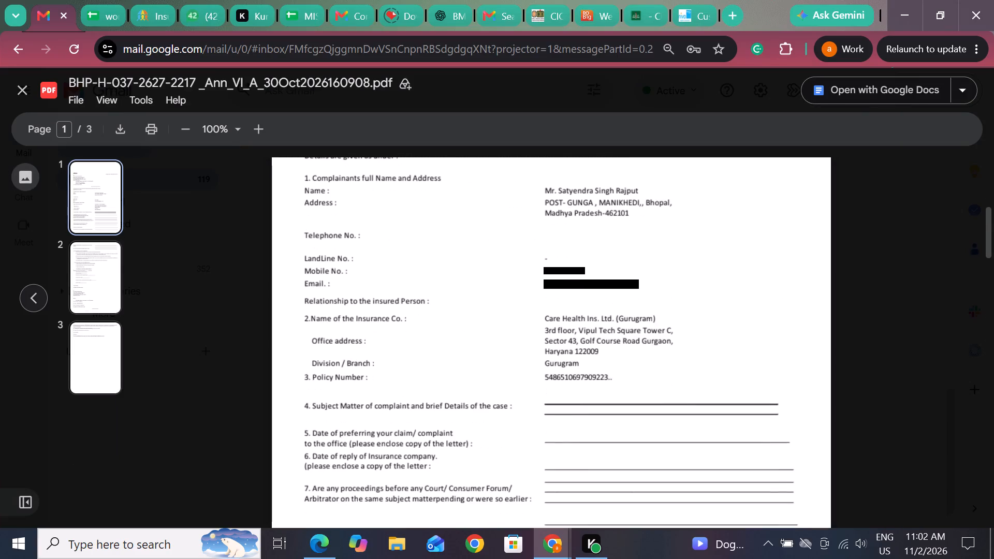
Copy the complainant's mobile number from the Annex VI-A PDF, search the complaints list for it and check the matching complaints' insurers.
drag(589, 267, 518, 269)
key(ctrl+c)
key(ctrl+c)
key(ctrl+c)
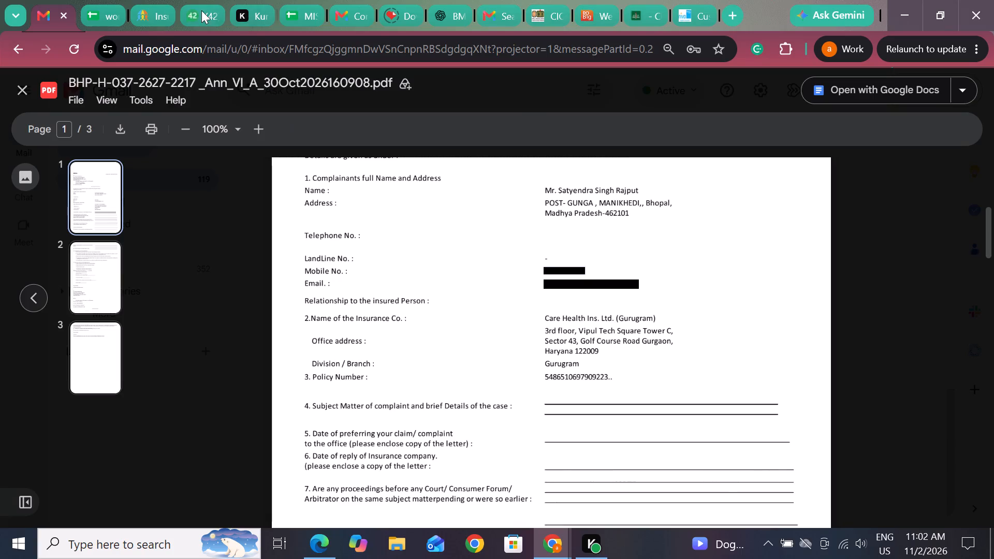
click(144, 23)
ctrl+double_click(109, 233)
key(ctrl+v)
click(187, 242)
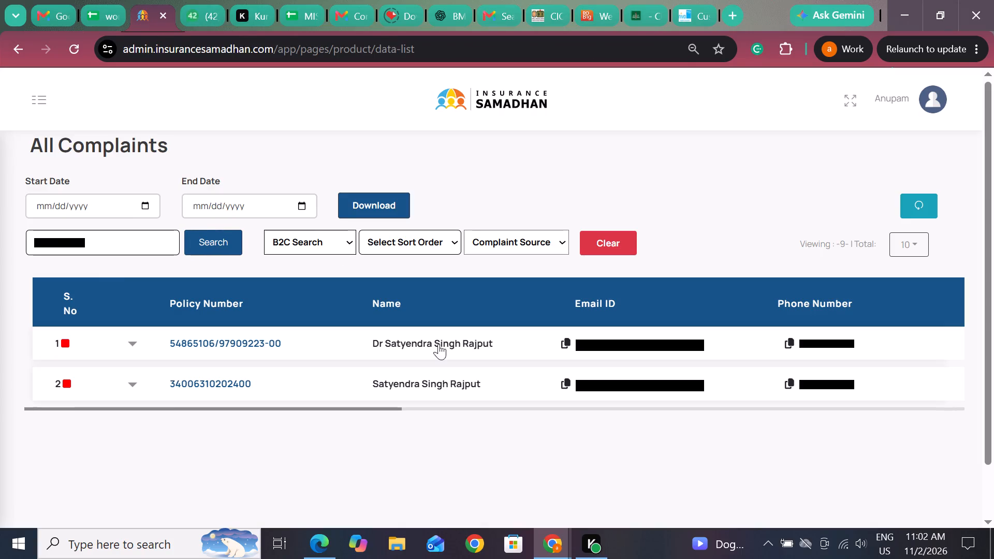
scroll(407, 346, left, 10)
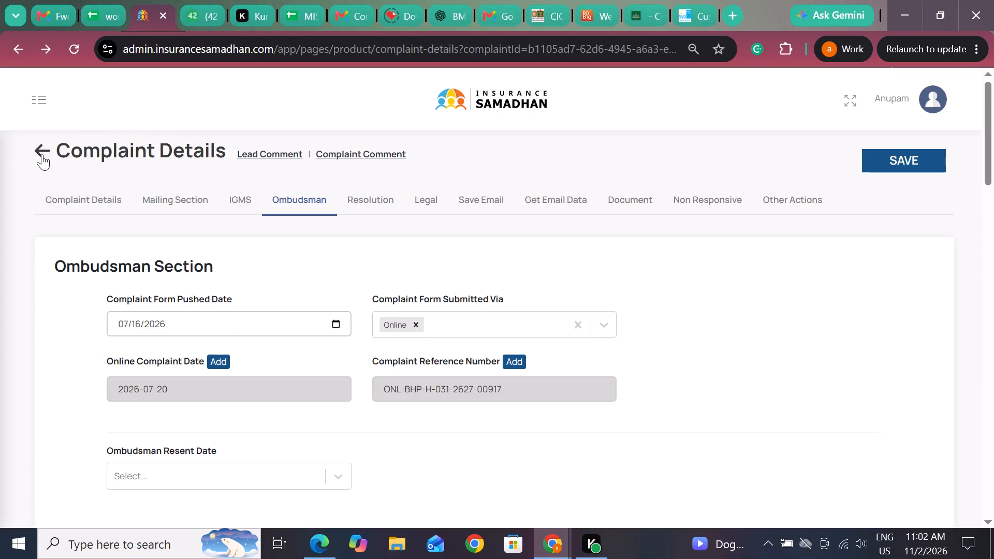
click(38, 152)
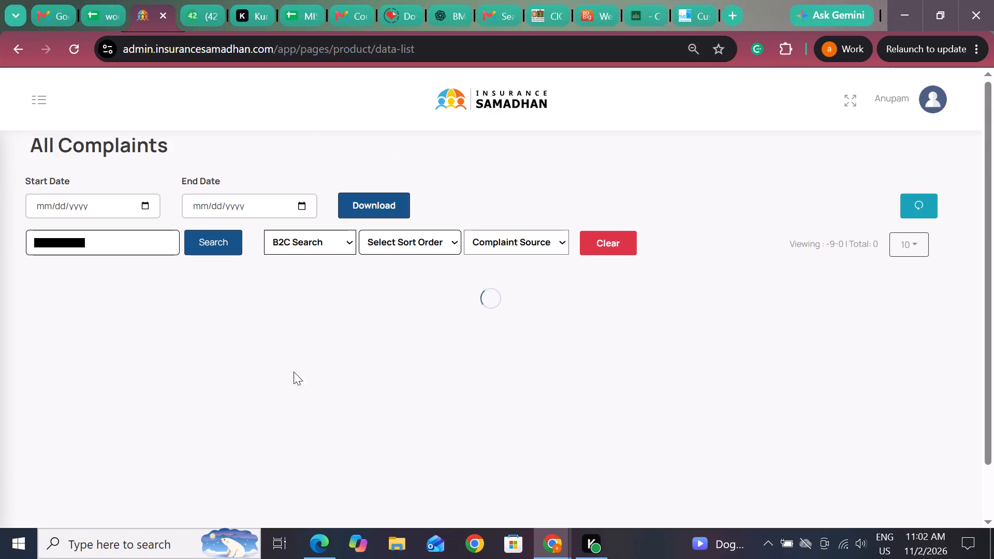
scroll(499, 352, left, 1)
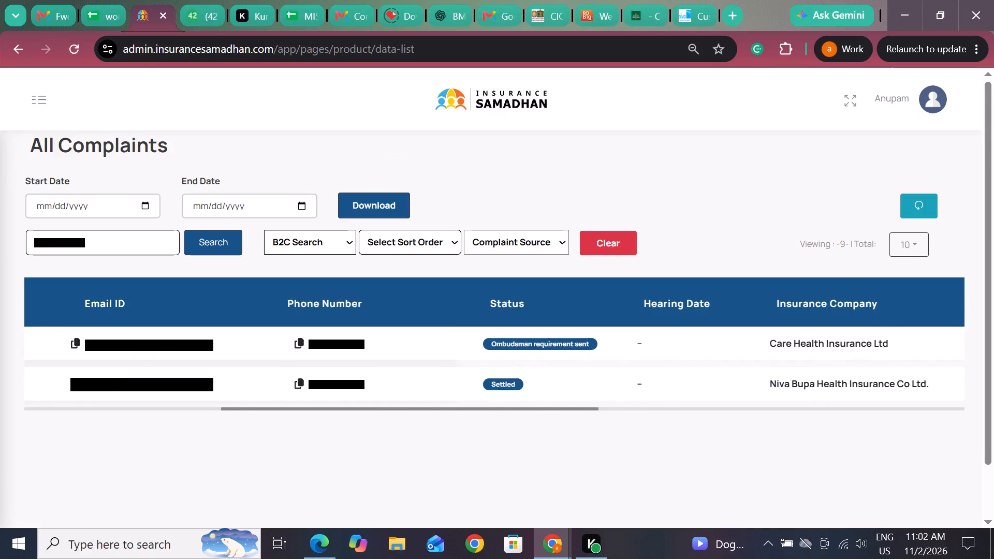
scroll(391, 245, left, 1)
click(47, 7)
scroll(580, 295, up, 8)
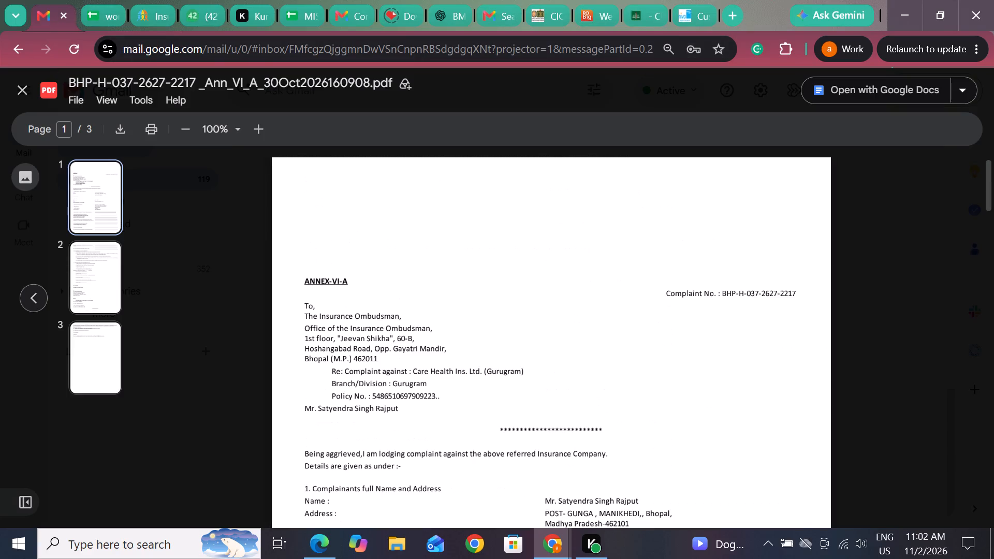
scroll(593, 281, up, 6)
drag(724, 292, 789, 294)
key(ctrl+c)
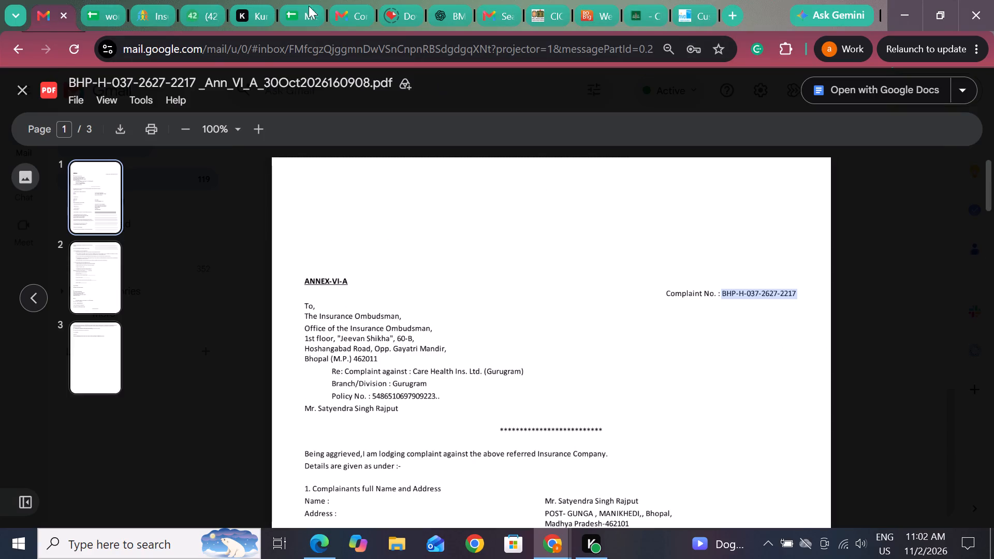
key(ctrl+c)
key(ctrl+c)
Compare the PDF's insurer and policy details with the complaint rows and open the matching Care Health Insurance complaint.
click(156, 17)
scroll(243, 361, up, 1)
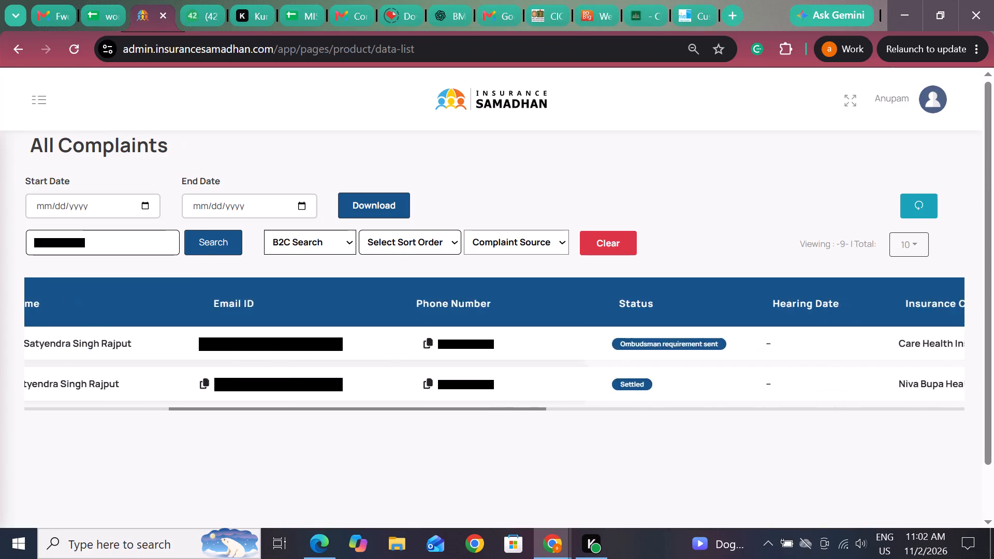
scroll(243, 361, up, 1)
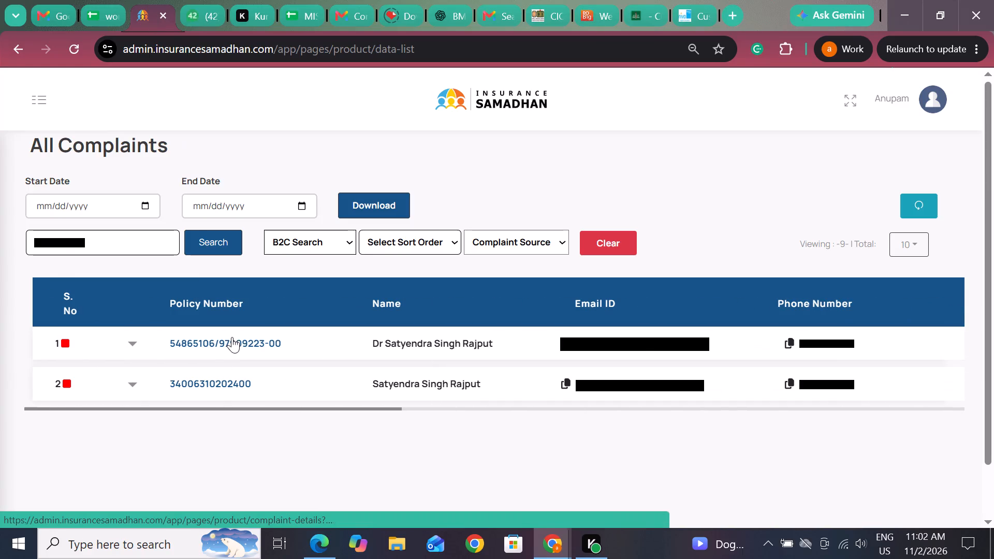
click(64, 19)
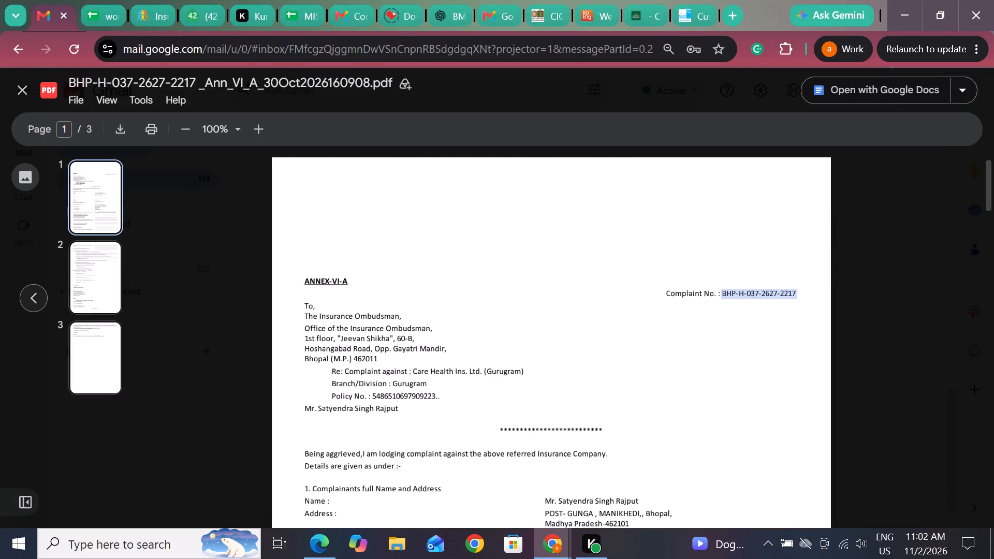
scroll(454, 304, down, 2)
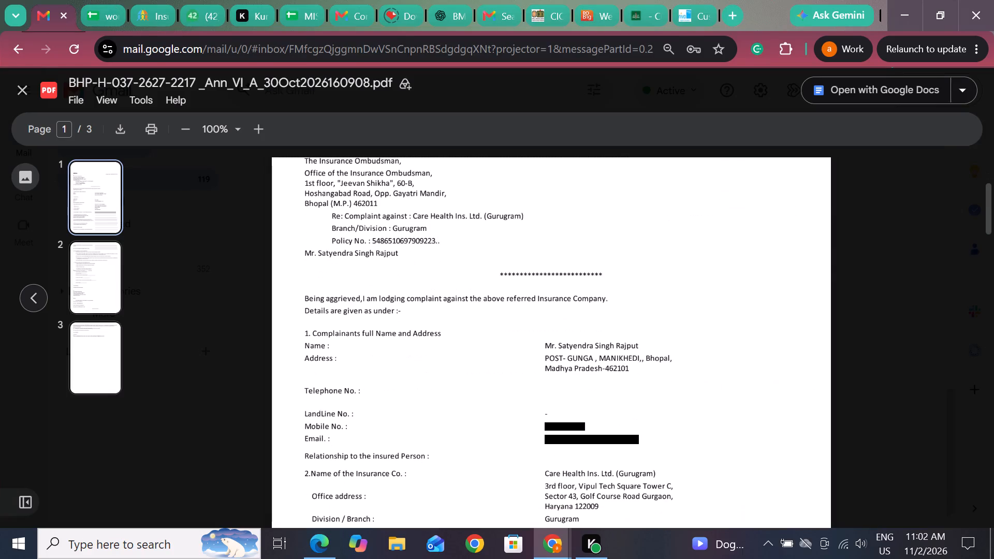
scroll(459, 307, up, 3)
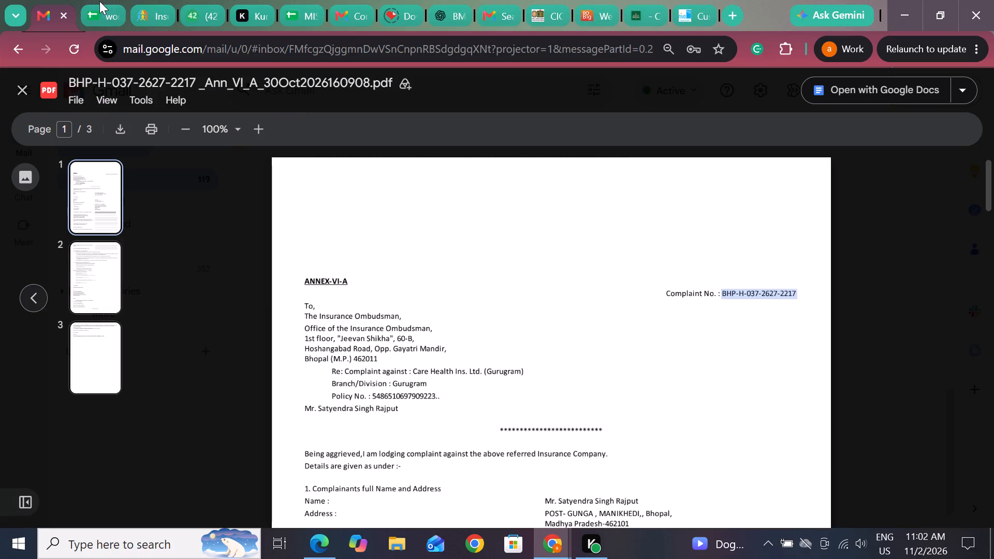
click(144, 17)
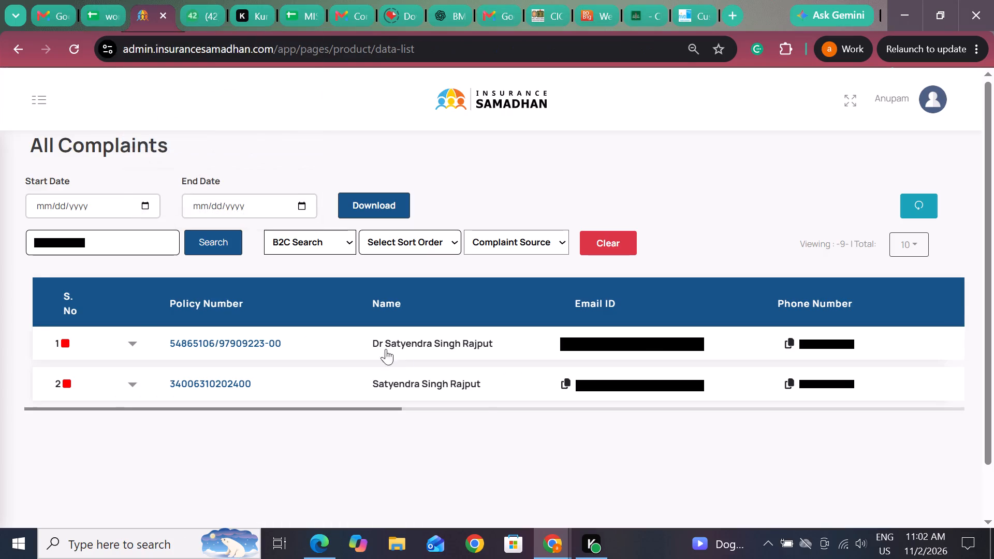
scroll(375, 347, up, 1)
click(189, 343)
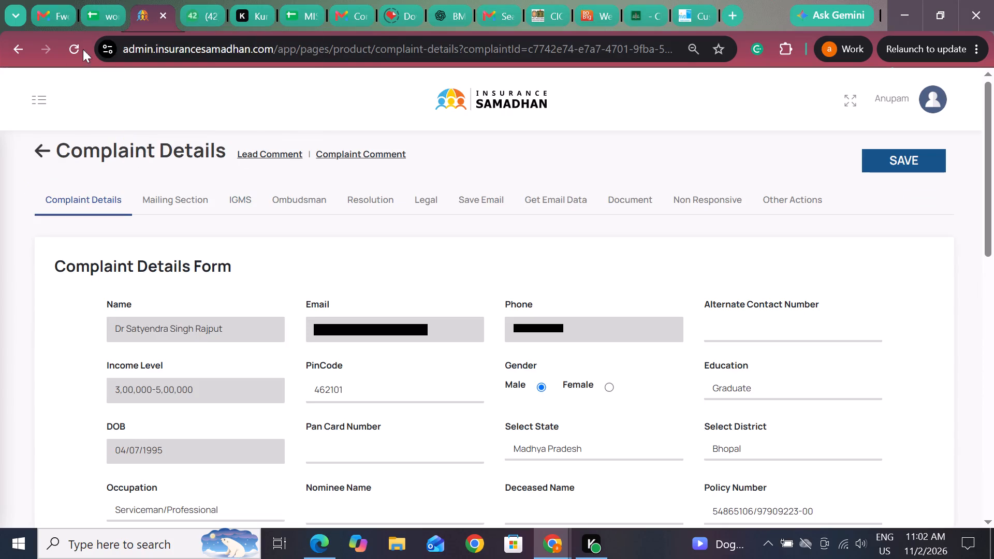
click(63, 12)
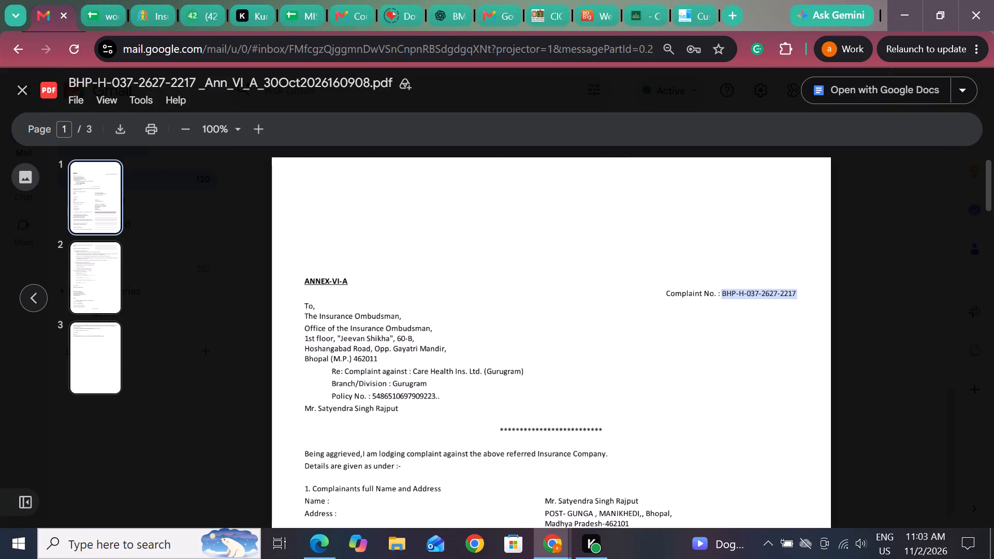
key(ctrl+c)
key(ctrl+c)
key(ctrl+c)
key(ctrl+c)
click(151, 16)
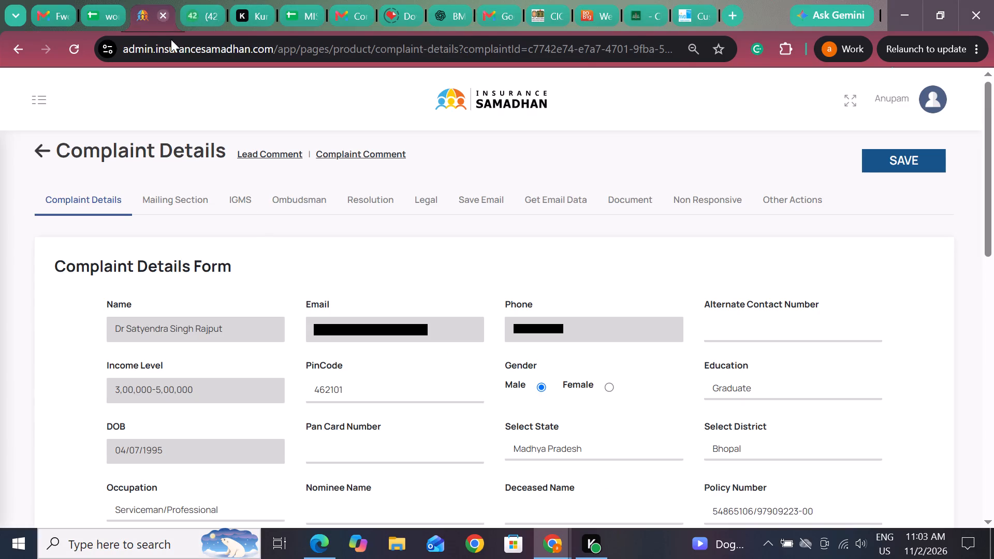
click(323, 201)
scroll(554, 130, down, 4)
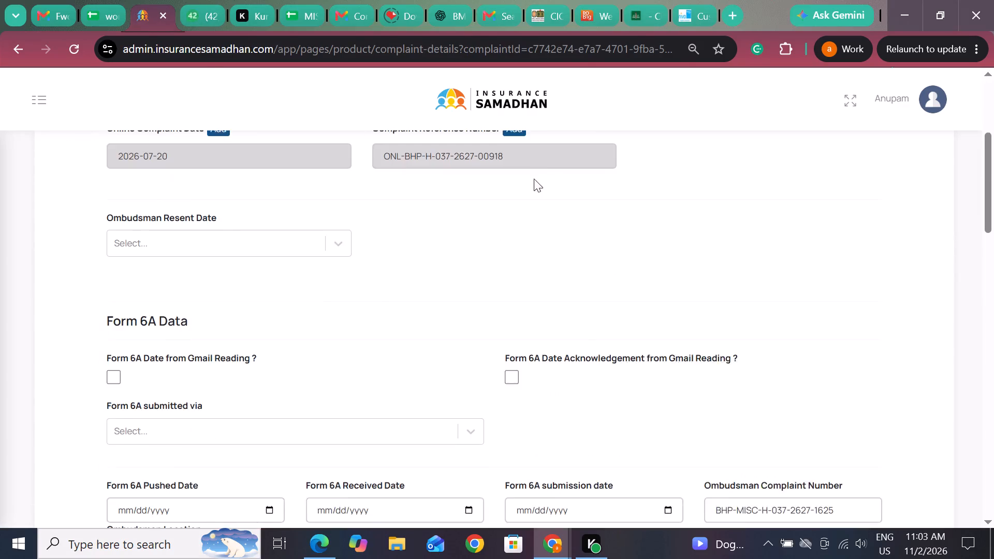
scroll(591, 136, down, 4)
click(853, 208)
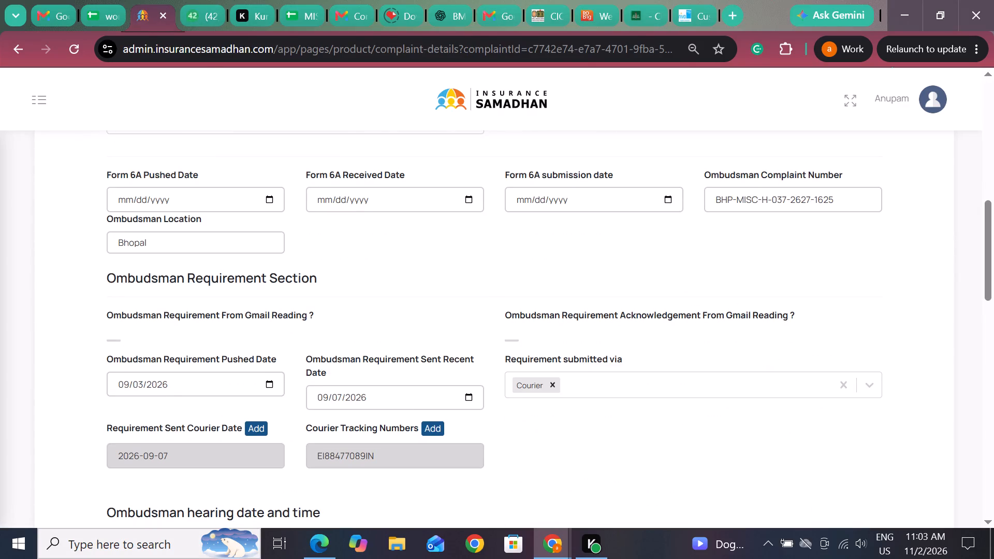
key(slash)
key(ctrl+v)
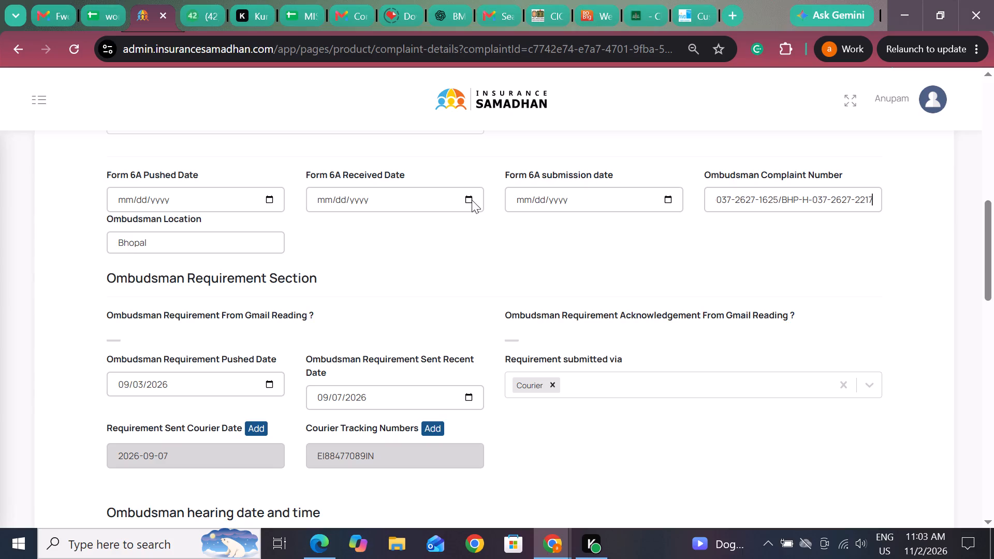
click(472, 200)
click(436, 398)
scroll(590, 271, up, 15)
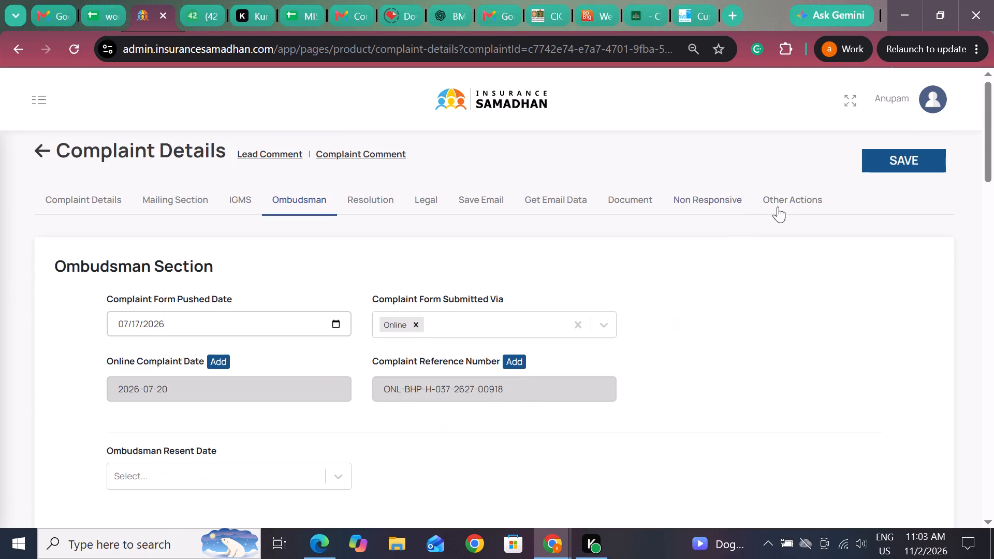
click(885, 165)
click(42, 151)
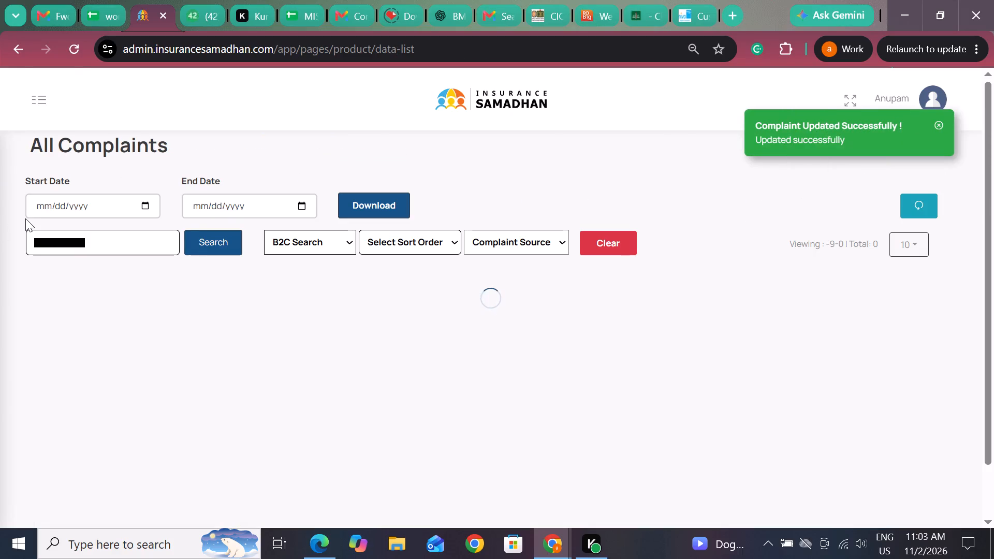
Switch back to the ombudsman email in Gmail and close its PDF attachment preview.
scroll(499, 272, down, 2)
scroll(425, 292, up, 2)
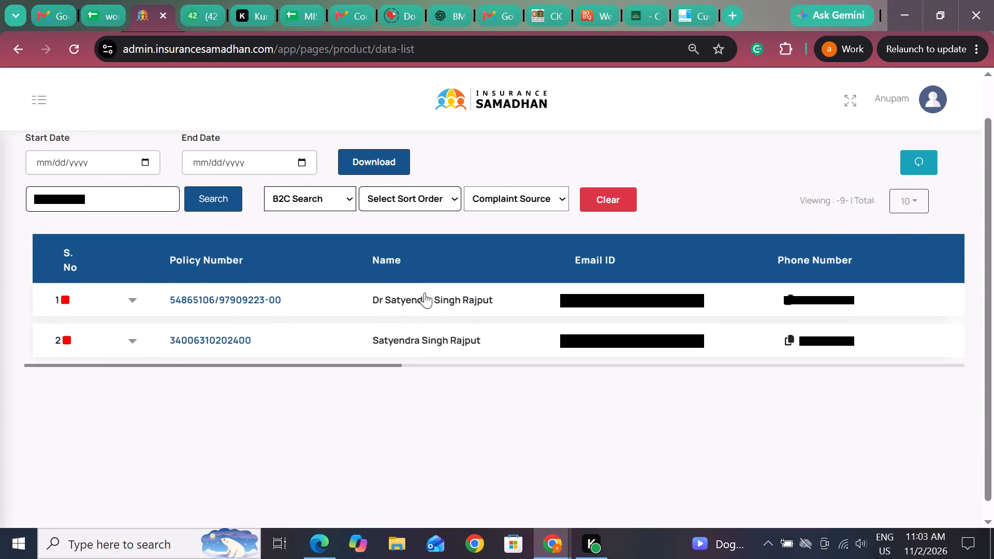
scroll(425, 292, up, 2)
click(81, 23)
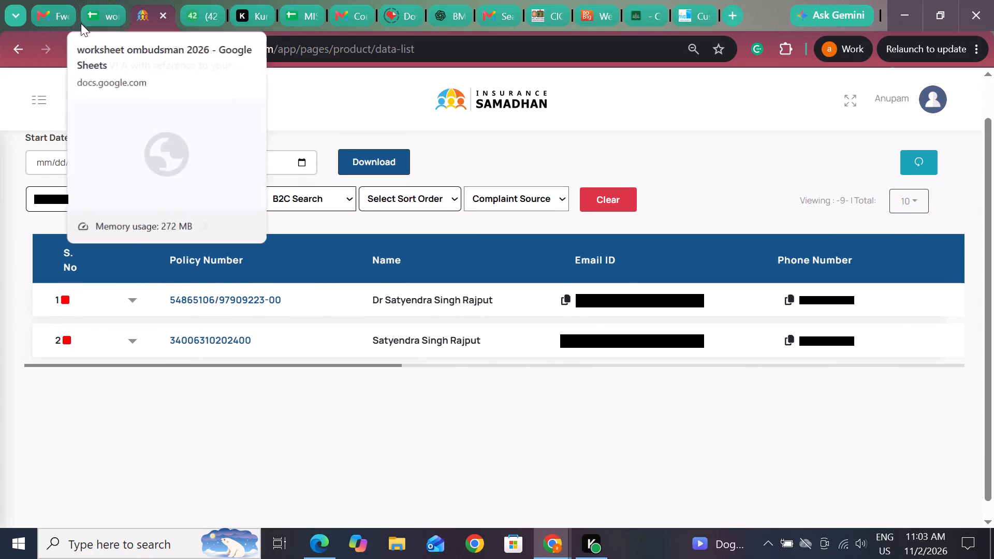
click(48, 23)
click(20, 90)
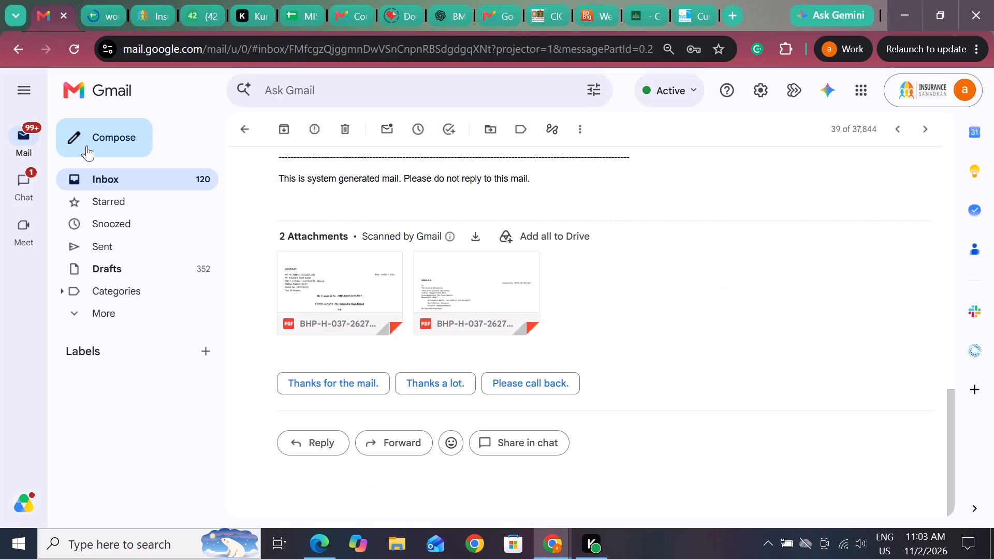
scroll(267, 246, up, 2)
Copy the complainant's phone number from the Care Health Insurance complaint row and call it with the Smartflo dialer.
click(154, 20)
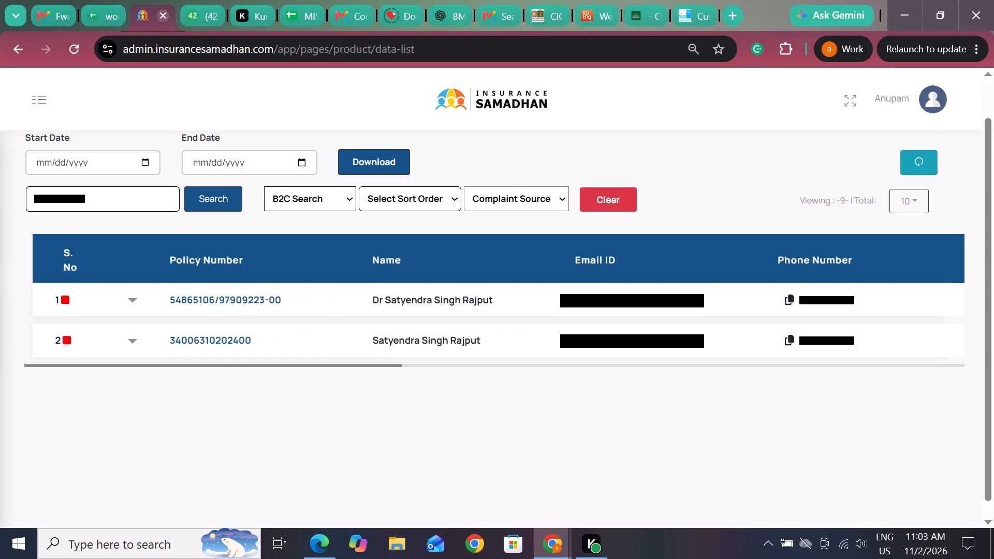
scroll(483, 293, left, 3)
click(458, 296)
scroll(458, 296, left, 1)
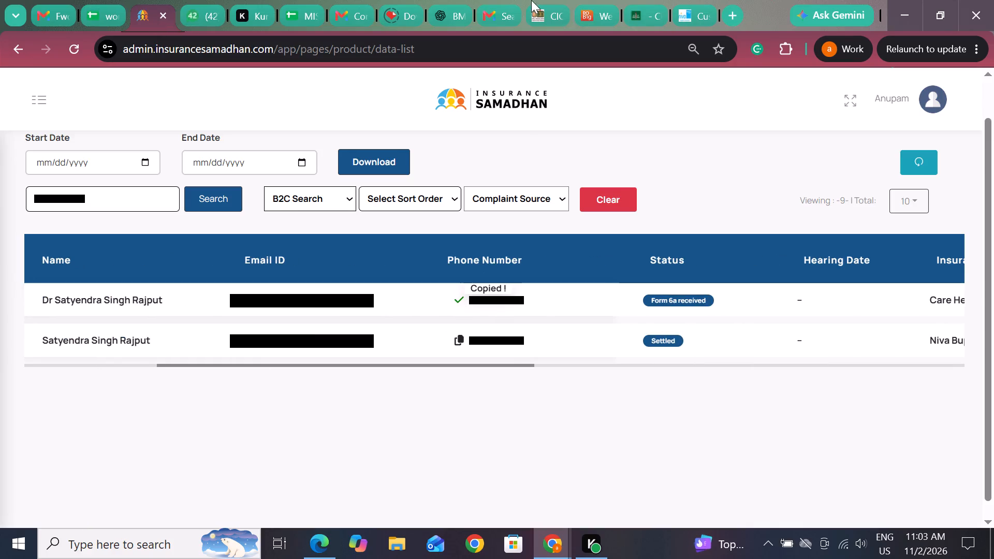
click(580, 27)
ctrl+double_click(445, 172)
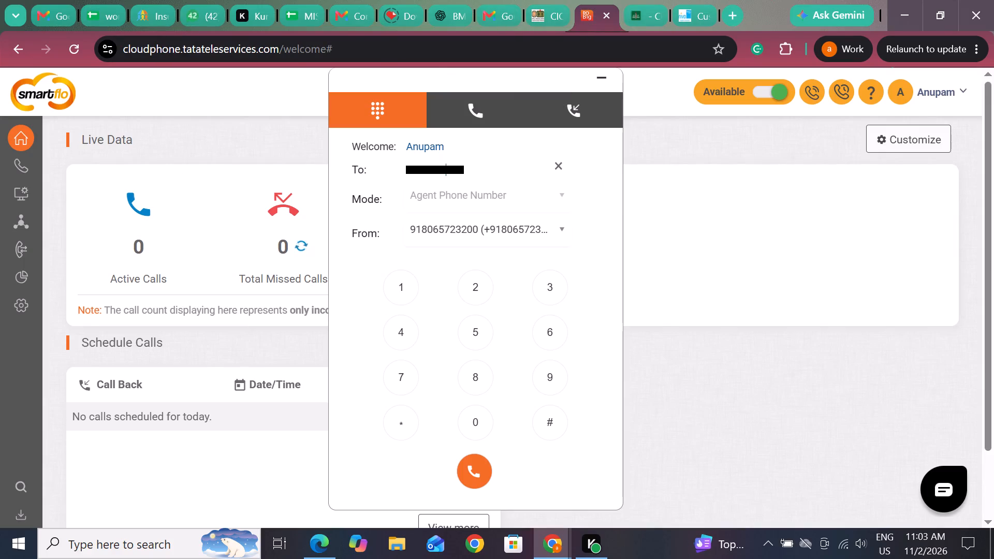
key(ctrl+v)
click(471, 487)
click(473, 477)
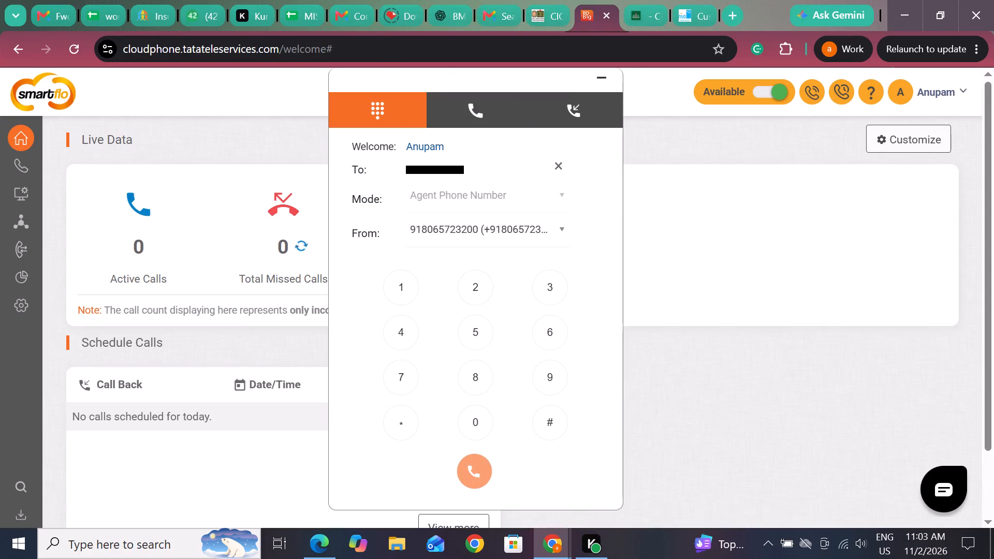
Return to the complaints list and find the Care Health Insurance complaint's row again.
scroll(459, 169, up, 7)
click(151, 13)
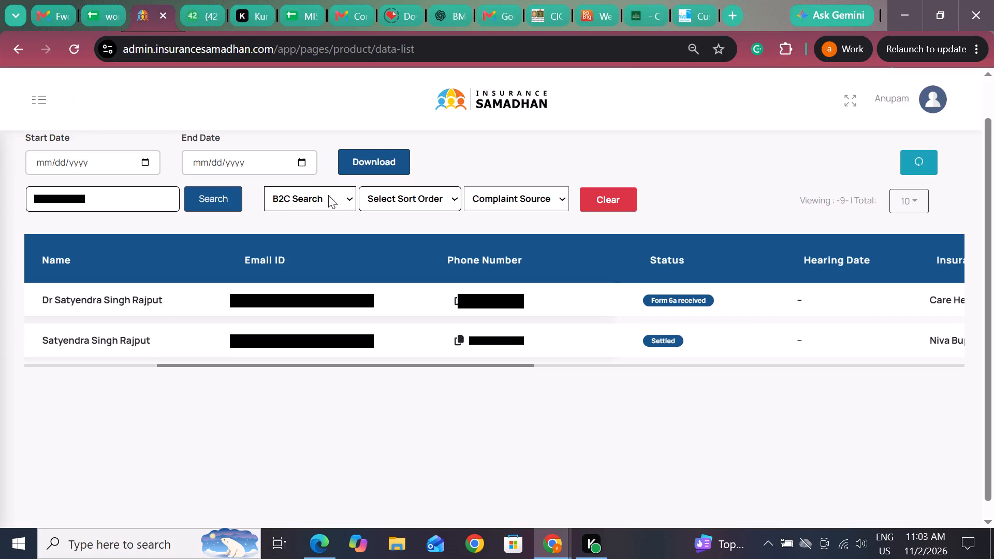
scroll(288, 320, left, 1)
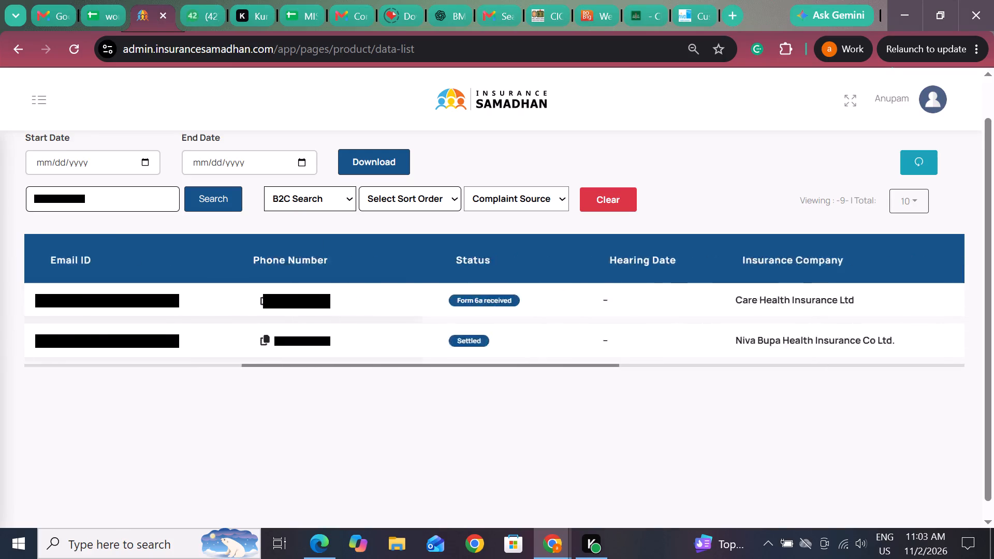
scroll(288, 320, left, 1)
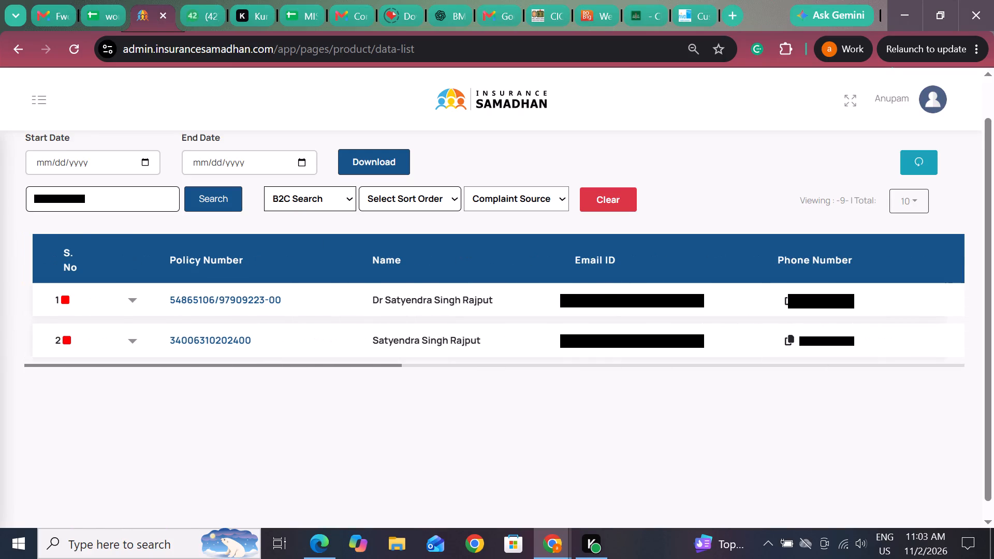
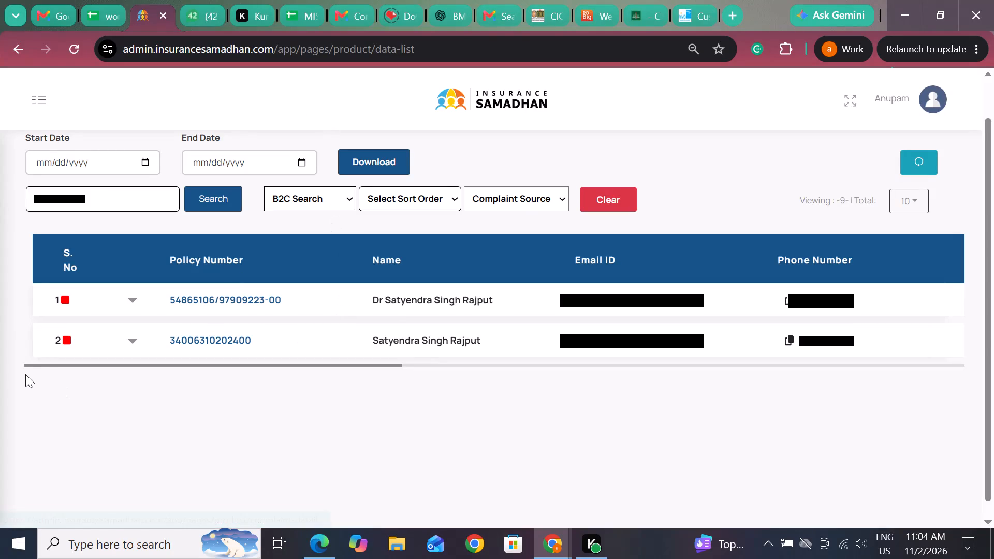
Check the statuses of the matching complaints and open the one marked Form 6a received.
scroll(463, 298, up, 1)
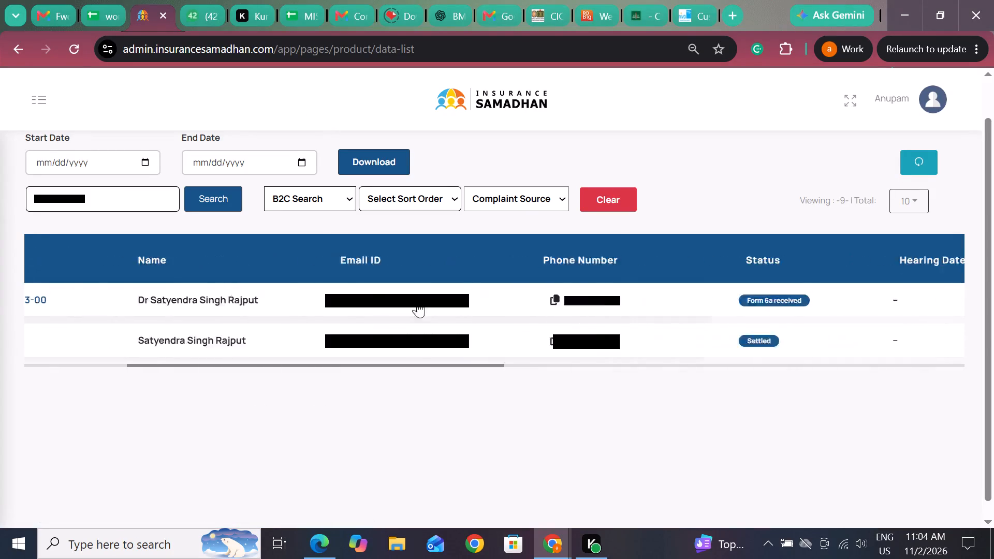
scroll(417, 302, up, 1)
click(268, 299)
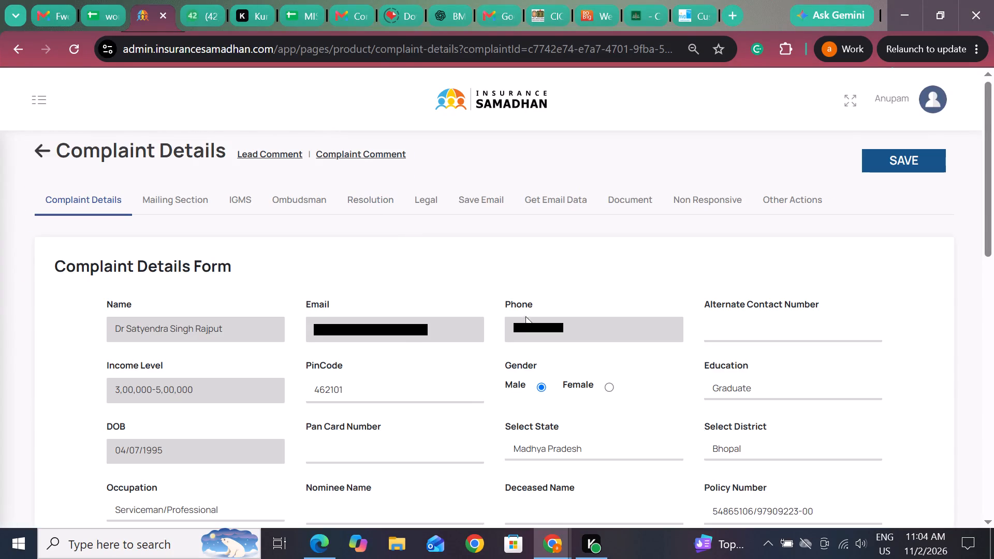
Copy the complainant's phone number from the complaint details and select the existing To number in the Smartflo dialer for replacement.
drag(575, 326, 530, 332)
click(553, 329)
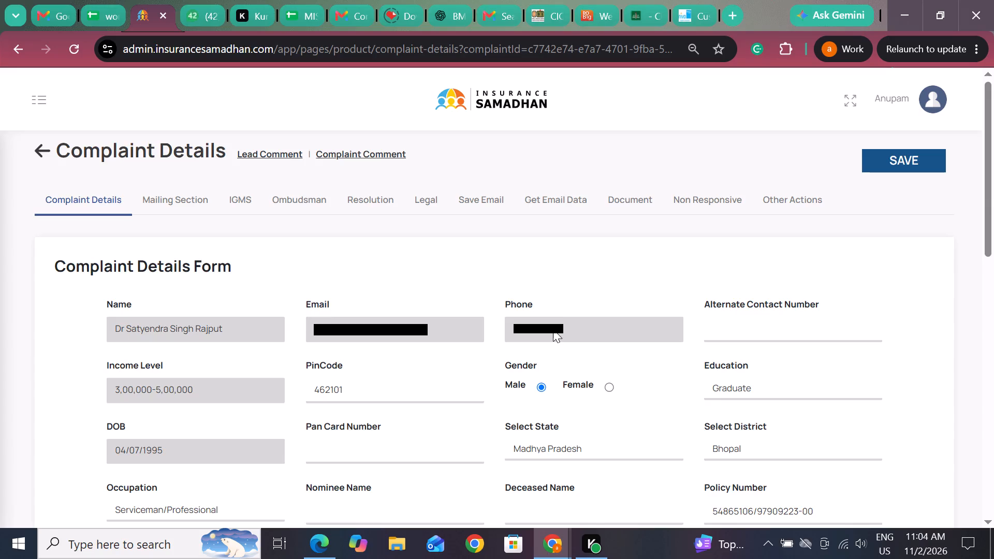
drag(553, 329, 517, 329)
key(ctrl+c)
key(ctrl+c)
key(ctrl+c)
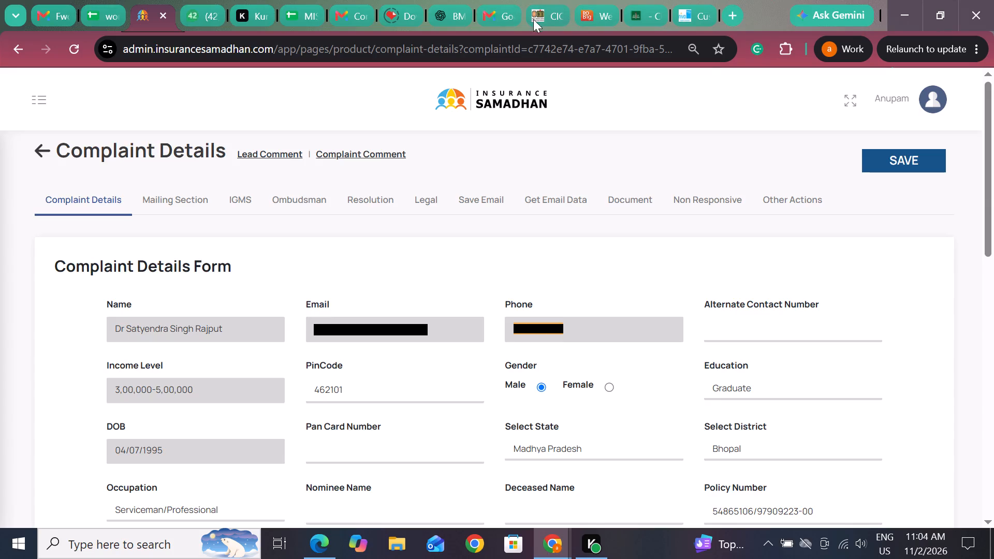
click(591, 23)
ctrl+double_click(452, 166)
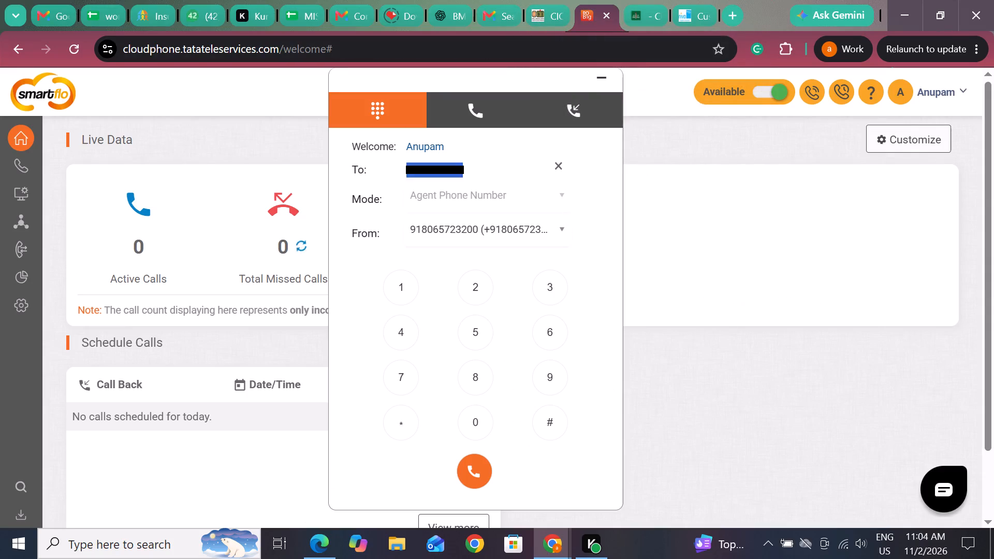
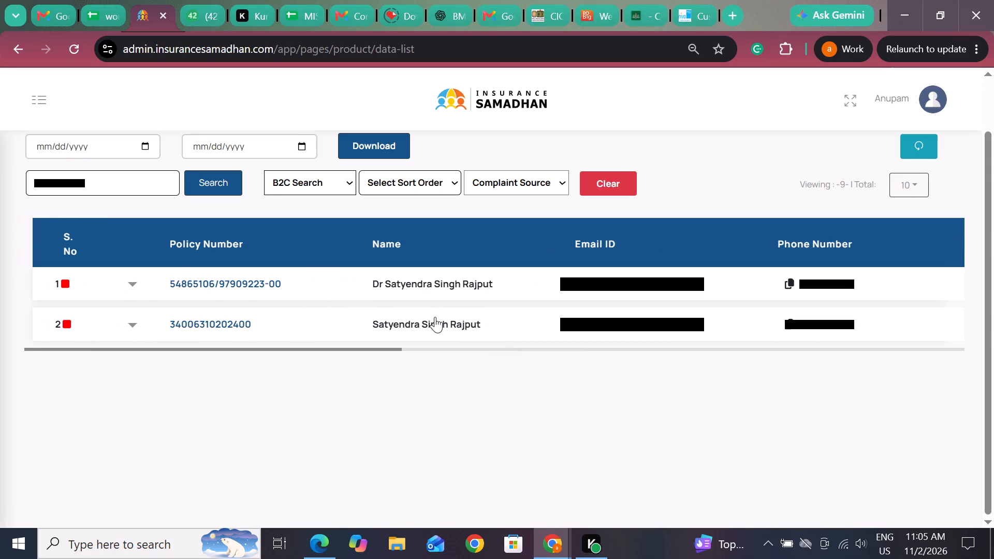
Reply "done" to the forwarded Bhopal ombudsman complaint registration email and return to the inbox.
scroll(435, 317, left, 2)
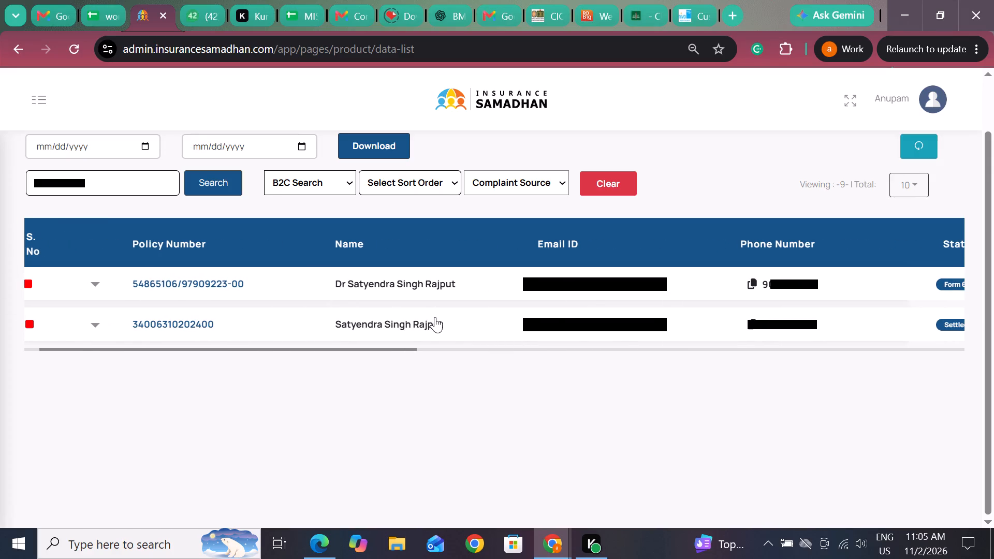
scroll(435, 317, left, 2)
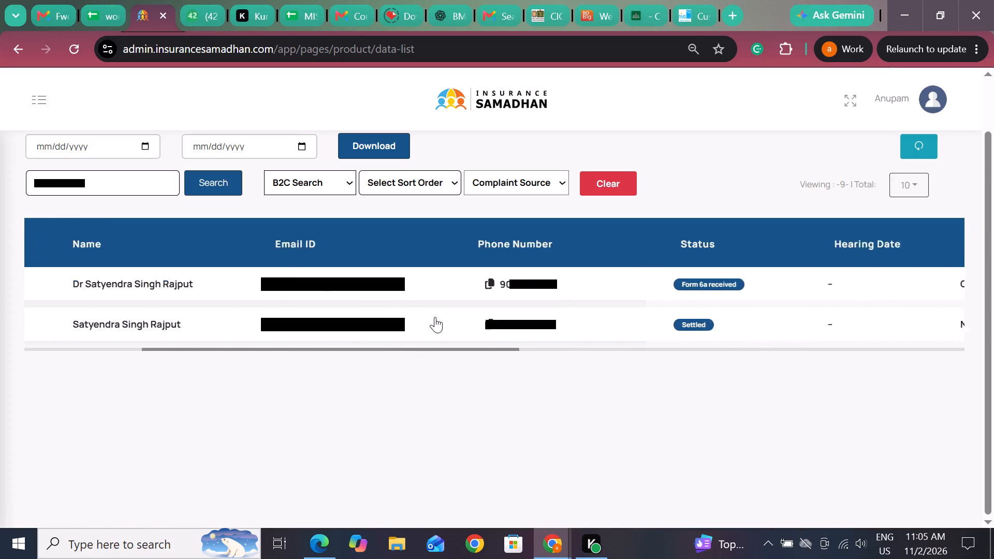
scroll(435, 317, left, 1)
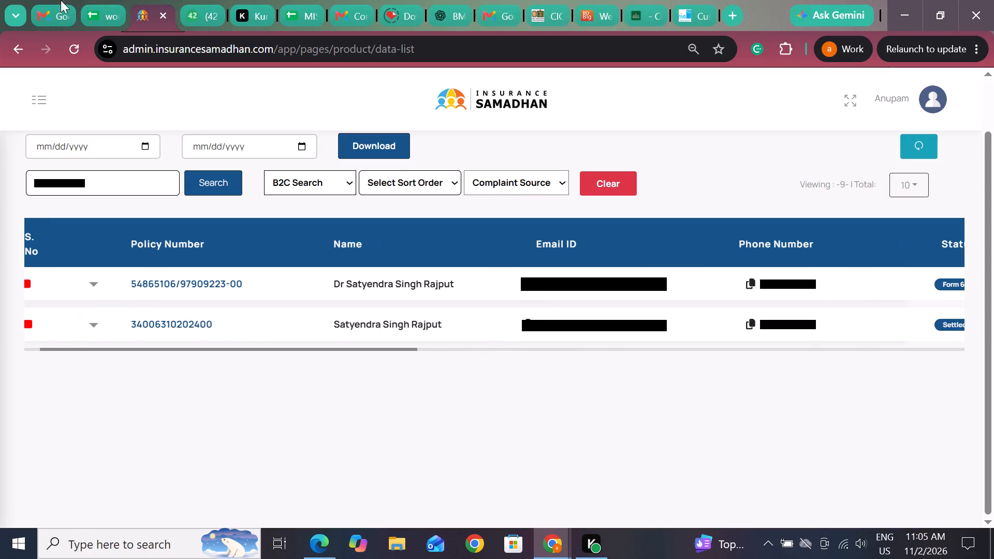
click(26, 17)
click(50, 19)
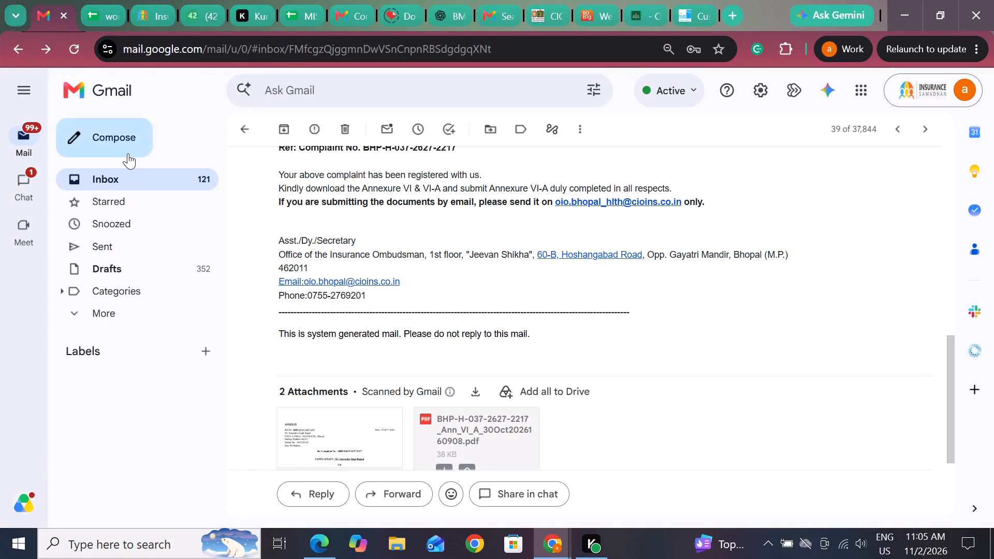
scroll(212, 237, down, 7)
scroll(280, 264, down, 5)
scroll(316, 320, down, 4)
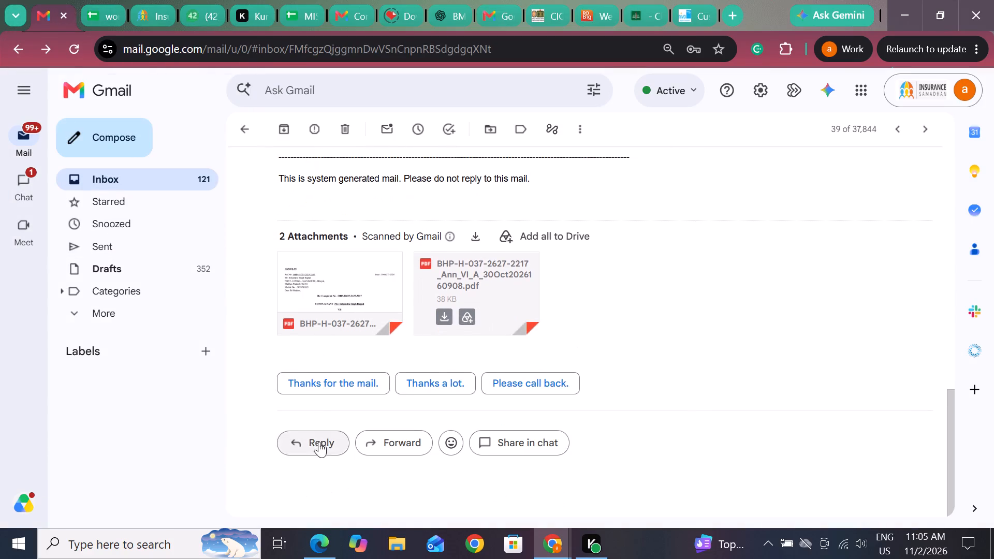
click(319, 442)
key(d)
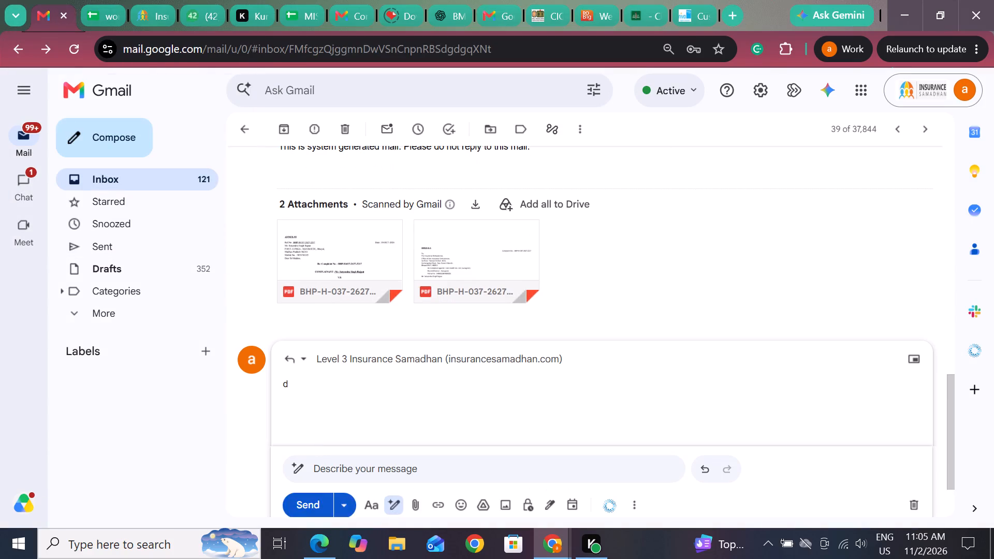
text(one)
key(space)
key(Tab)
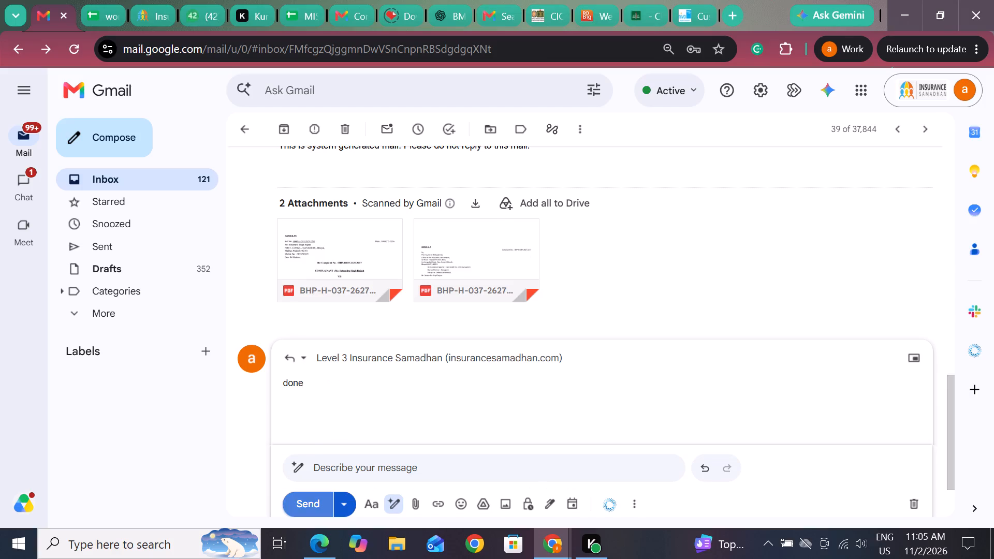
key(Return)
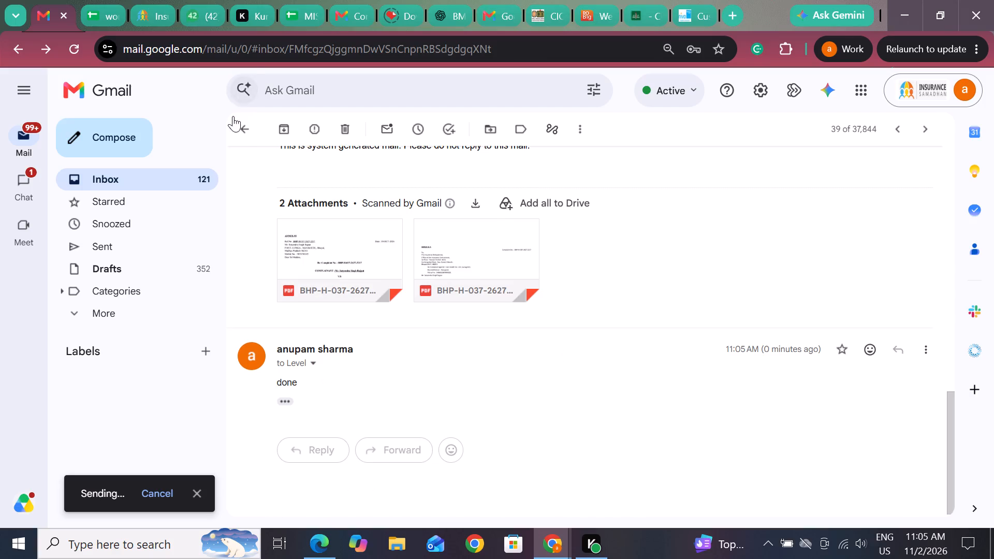
click(241, 135)
Add the comment "connected for 6A" to the communication log of the complaint with status Form 6a received, without sending a notification.
click(154, 25)
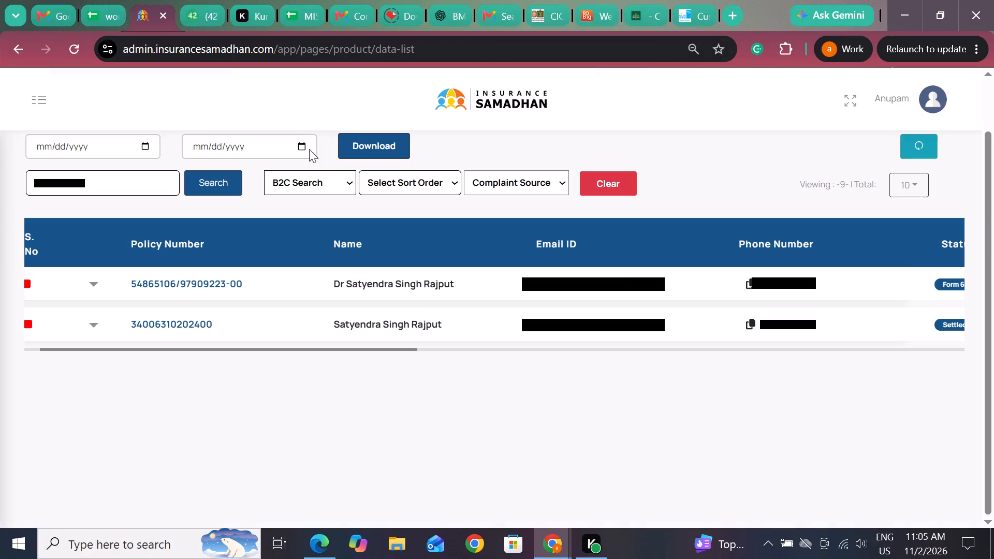
click(724, 285)
click(755, 329)
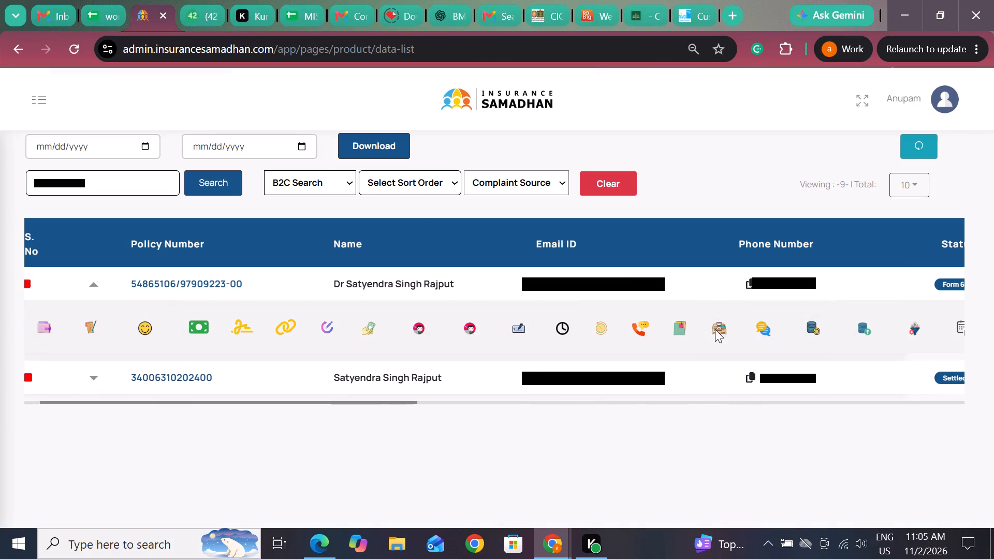
scroll(462, 359, down, 16)
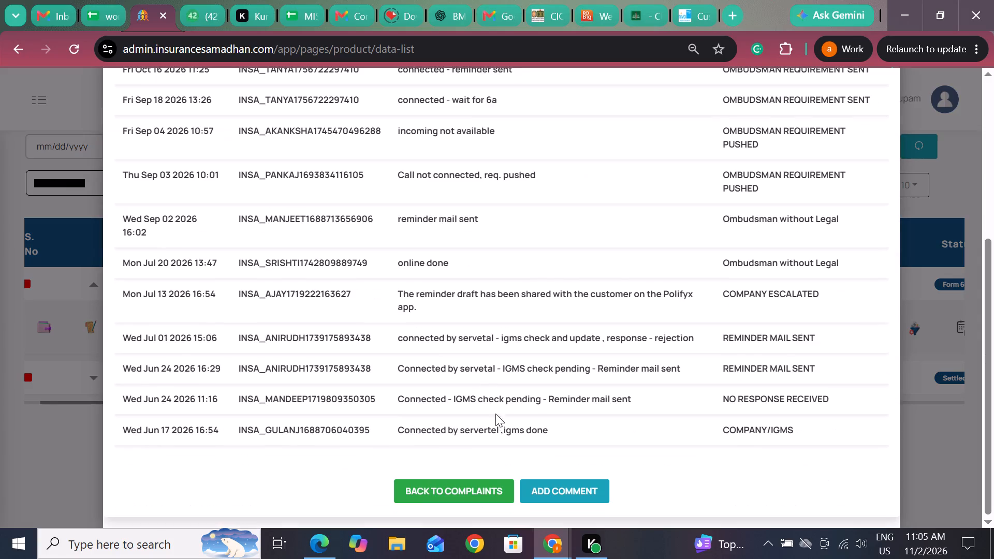
scroll(495, 414, down, 1)
click(582, 489)
click(470, 385)
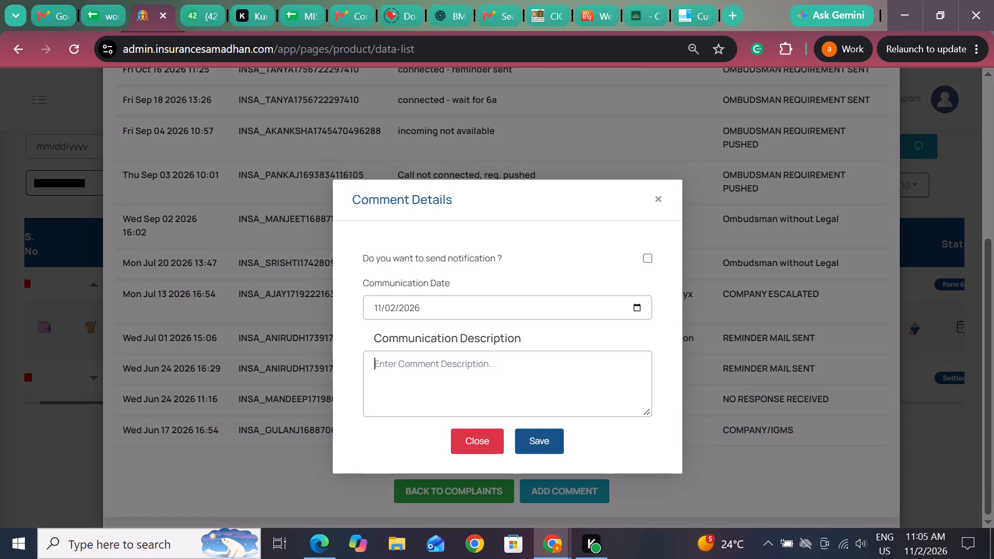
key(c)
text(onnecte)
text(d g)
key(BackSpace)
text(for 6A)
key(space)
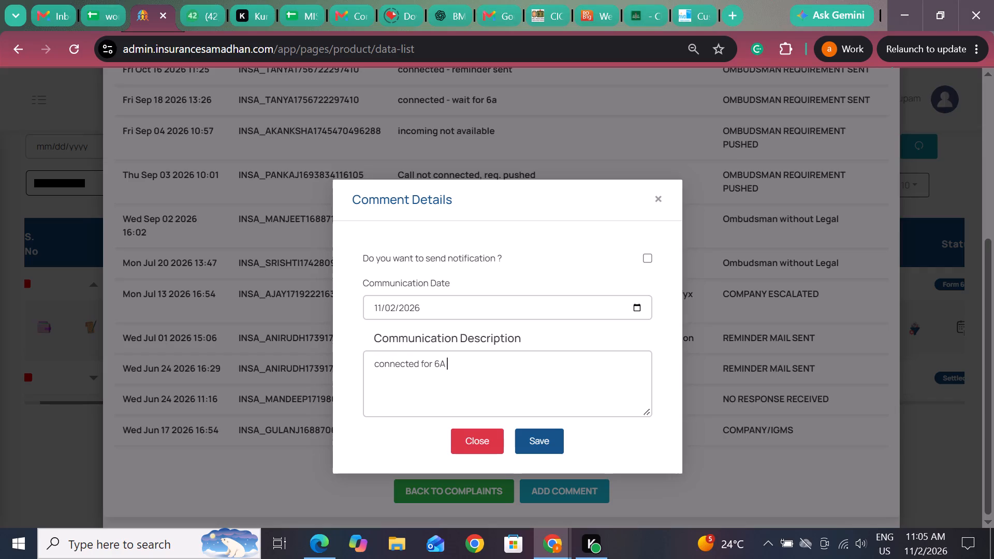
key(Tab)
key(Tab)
scroll(470, 385, right, 1)
key(Return)
scroll(469, 384, up, 5)
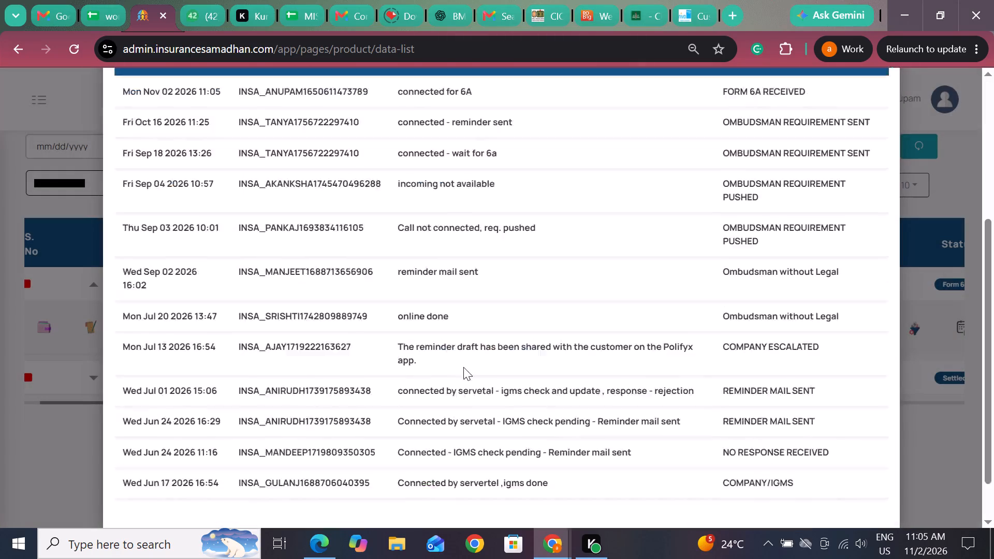
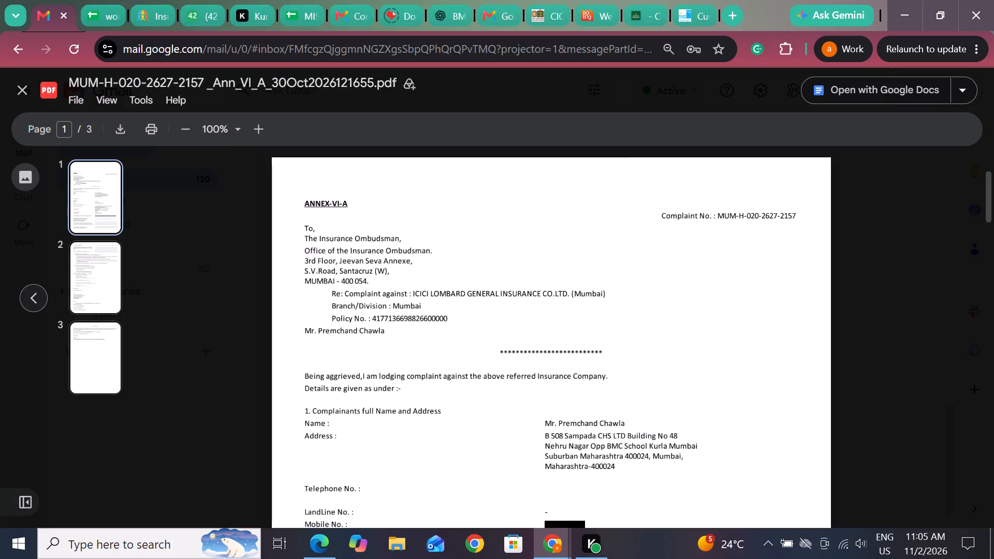
scroll(416, 247, down, 2)
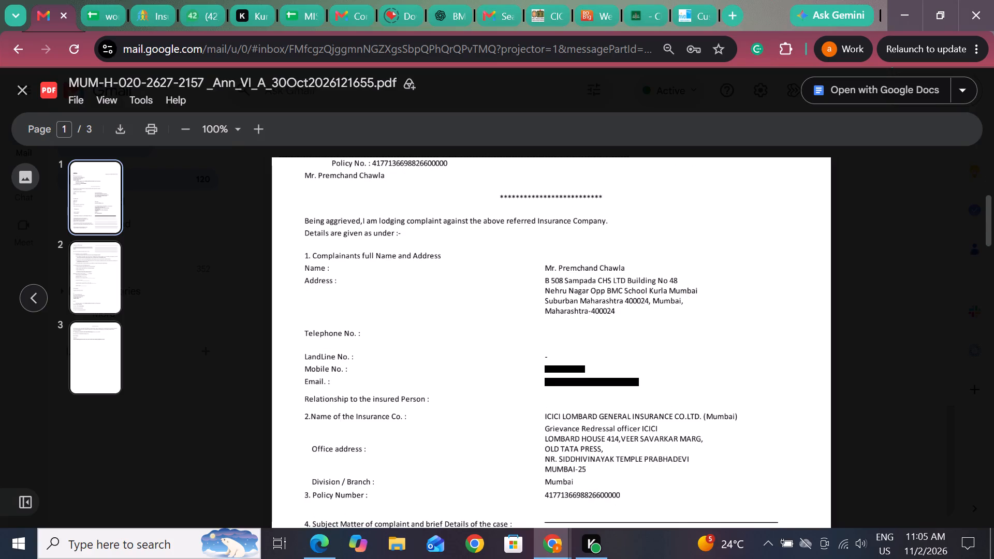
scroll(550, 278, down, 1)
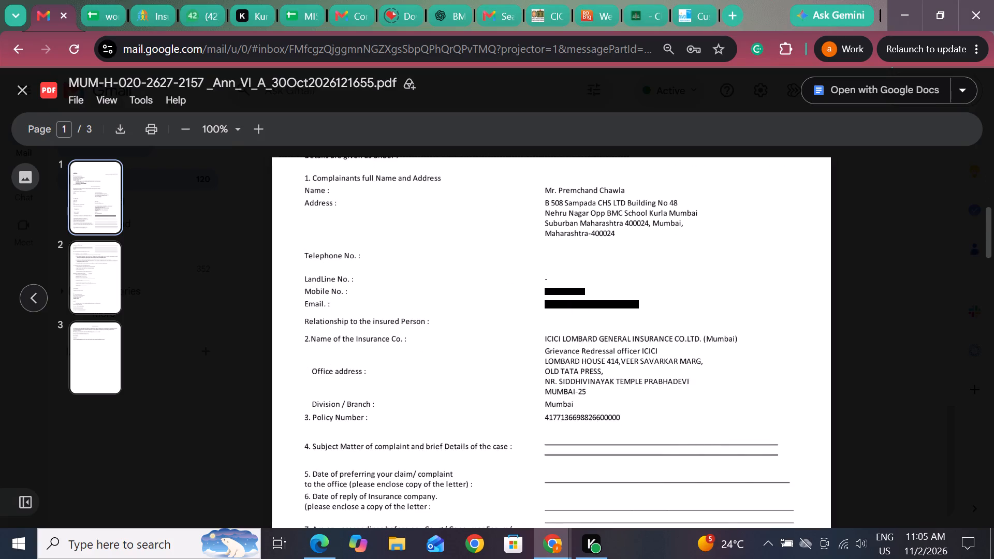
drag(649, 303, 567, 309)
key(ctrl+c)
key(ctrl+c)
key(ctrl+c)
click(159, 23)
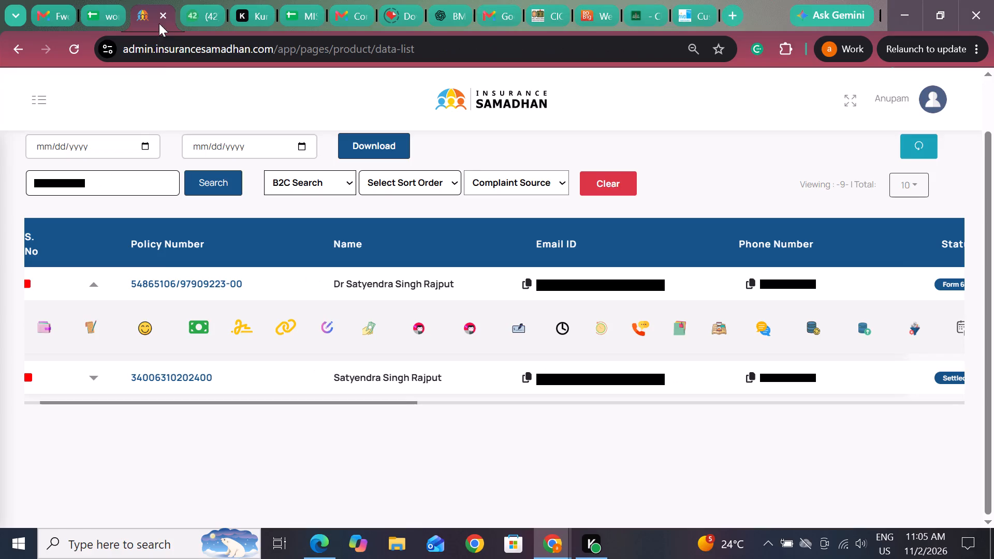
double_click(138, 182)
key(ctrl+v)
click(174, 182)
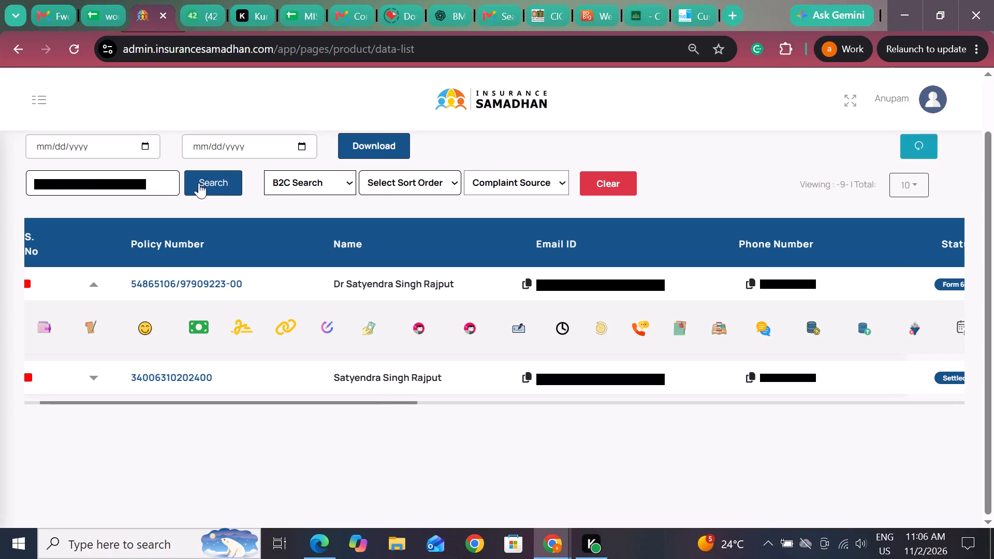
click(199, 183)
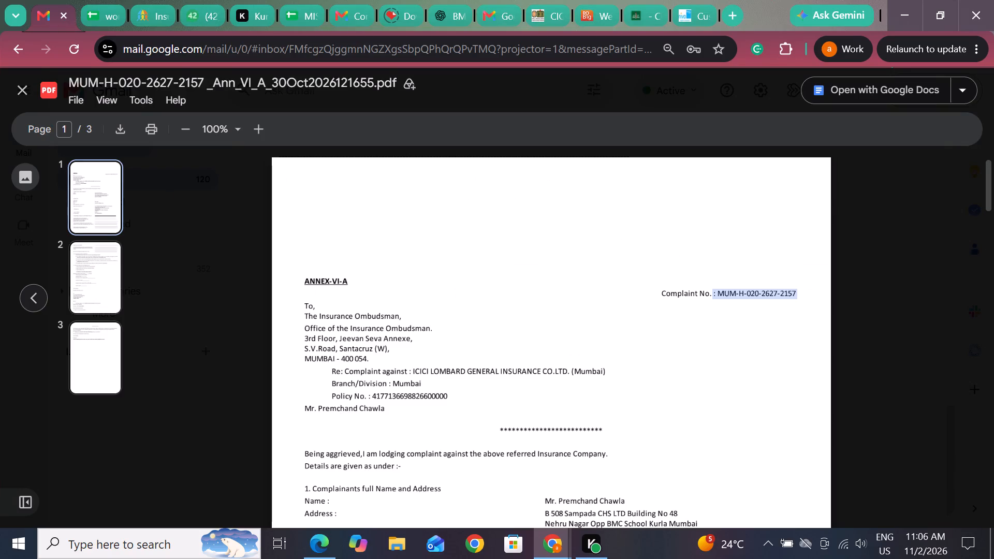
key(ctrl+c)
key(ctrl+c)
key(ctrl+c)
Return to the complaints list and open the complainant's matching complaint record by its policy number.
click(138, 25)
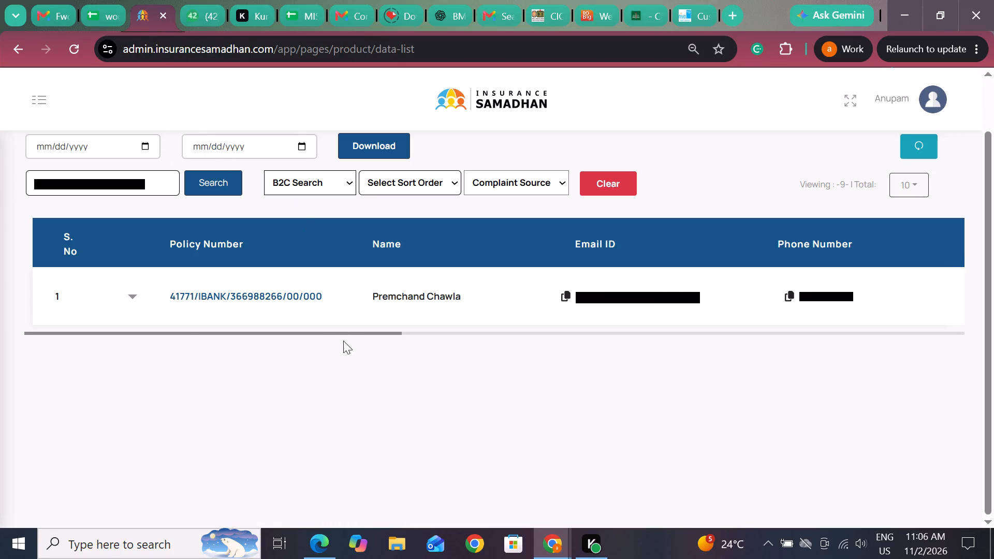
scroll(366, 301, up, 1)
click(256, 293)
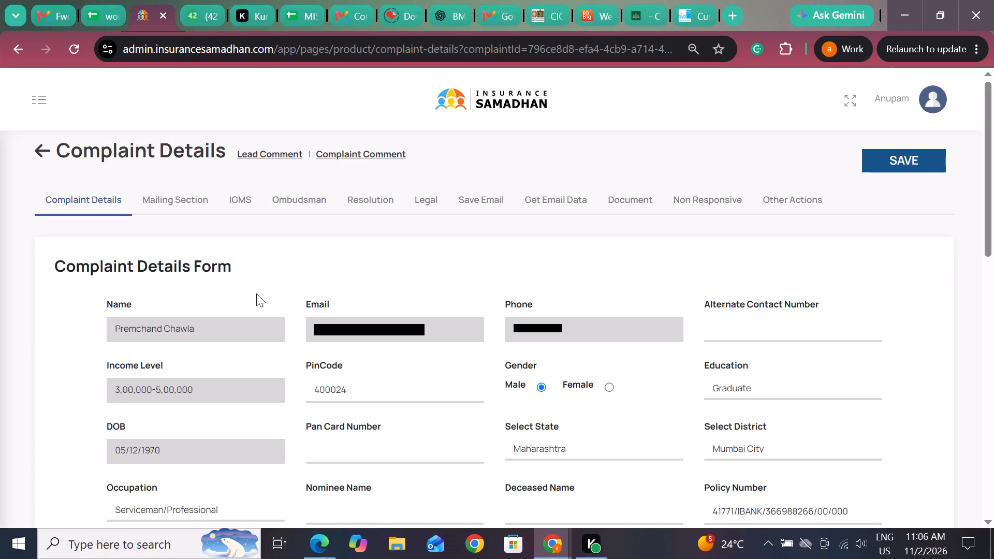
click(325, 201)
scroll(801, 236, down, 4)
scroll(751, 254, down, 2)
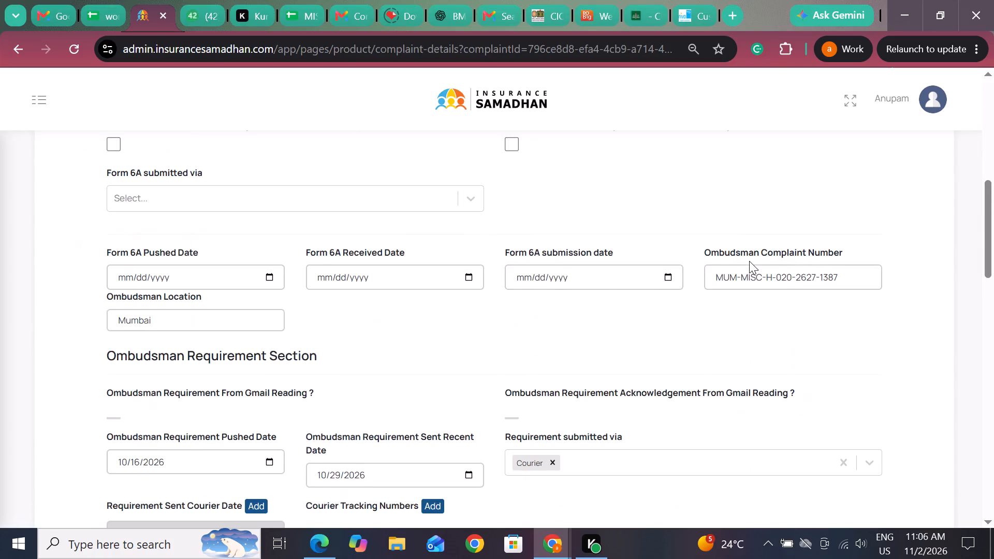
click(843, 278)
key(slash)
key(ctrl+v)
Set the Form 6A Received Date to today, 11/02/2026, save the complaint and return to the complaints list.
triple_click(471, 277)
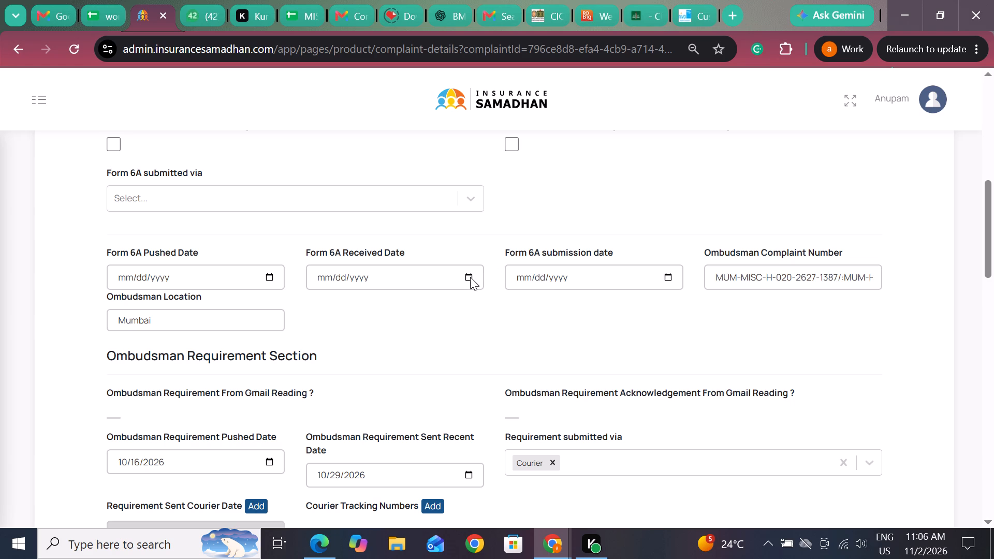
drag(449, 282, 449, 345)
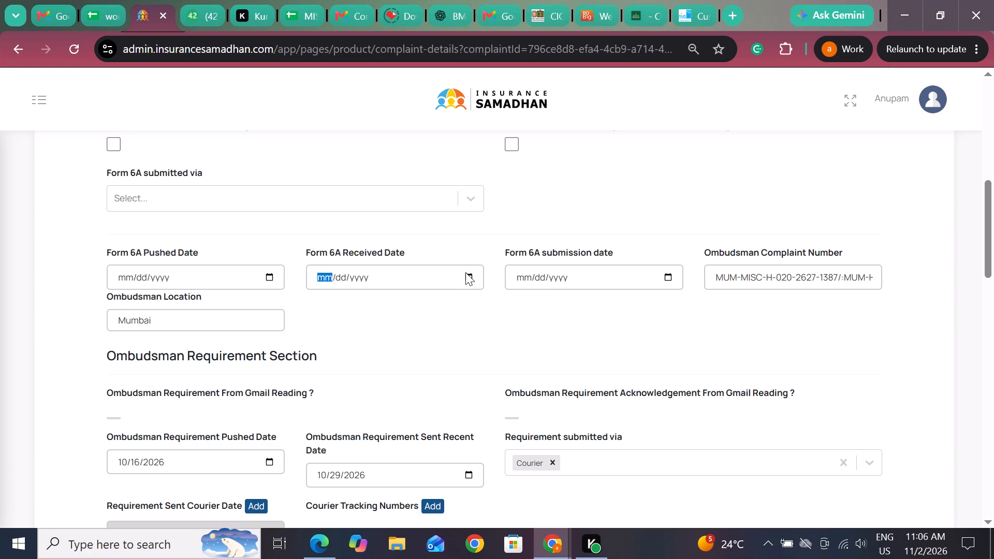
click(466, 277)
drag(466, 277, 454, 333)
click(468, 275)
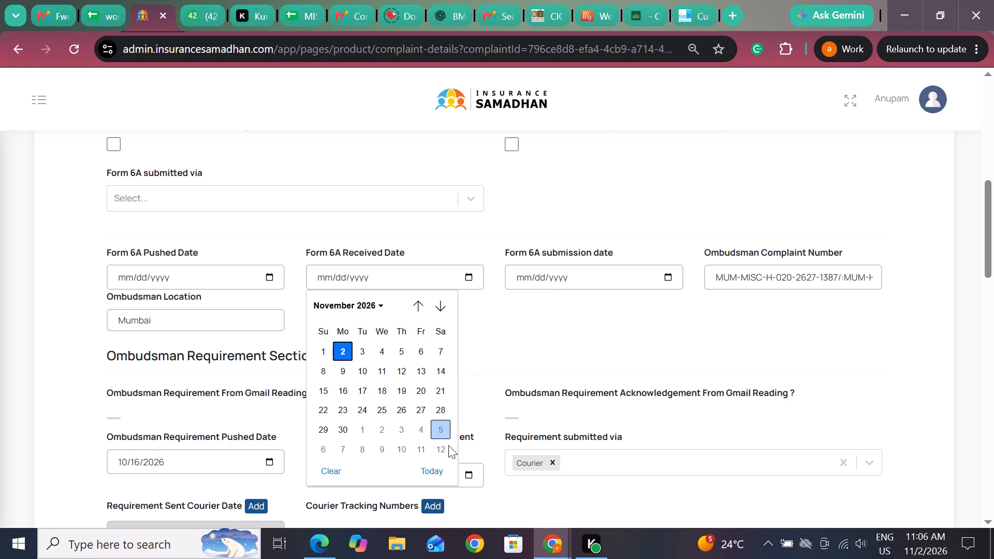
click(435, 470)
scroll(883, 176, up, 11)
click(904, 162)
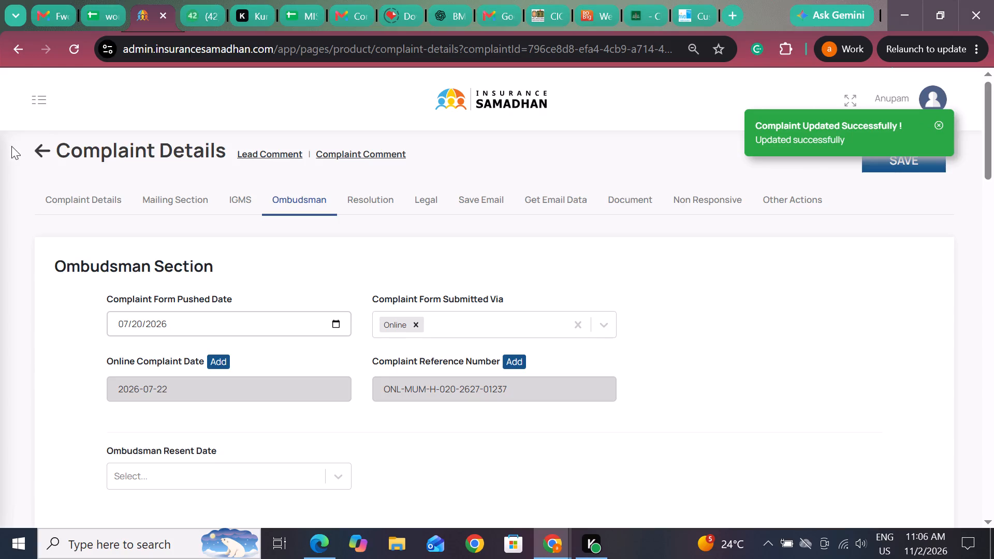
click(36, 151)
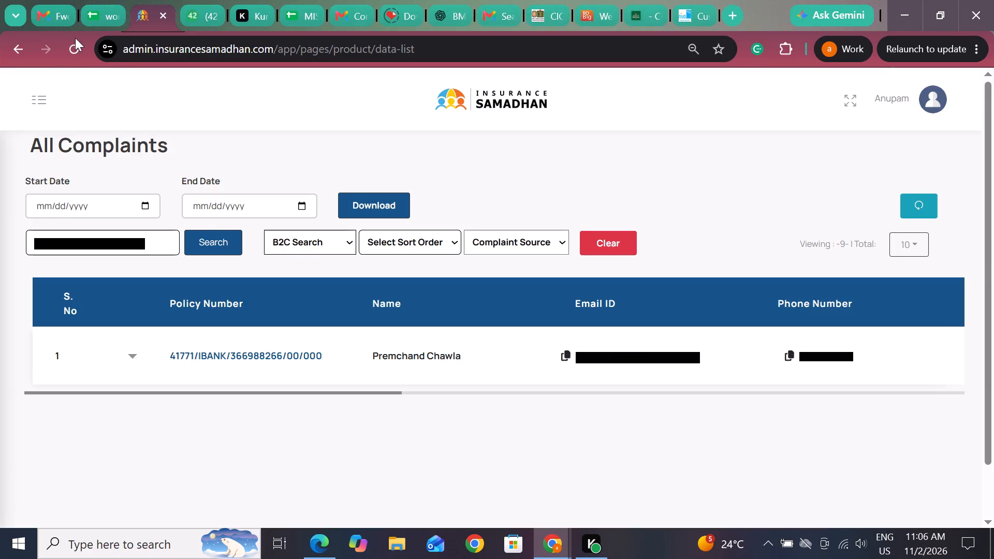
Check the complaint row's status and insurer, and compare it with the ICICI Lombard Annex VI-A PDF.
scroll(447, 339, left, 2)
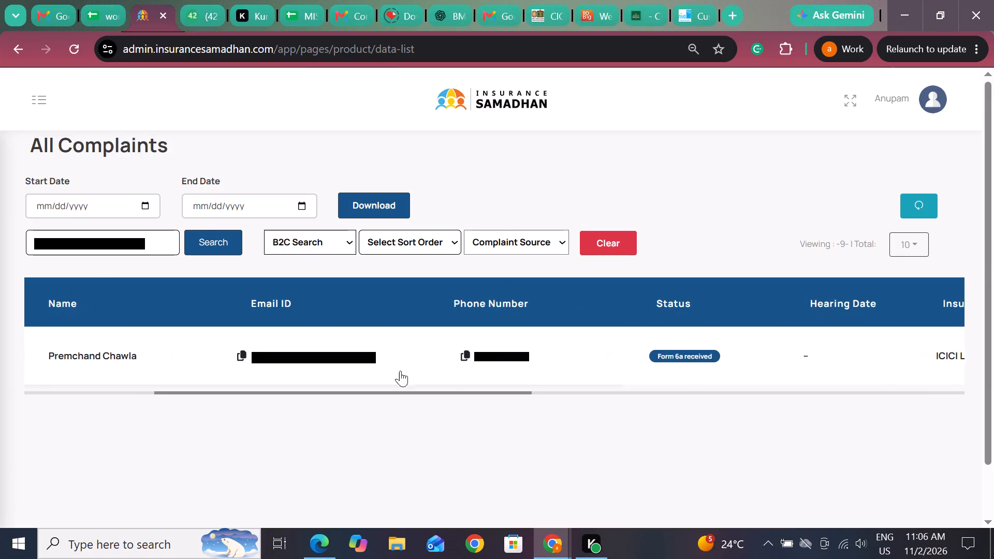
click(43, 24)
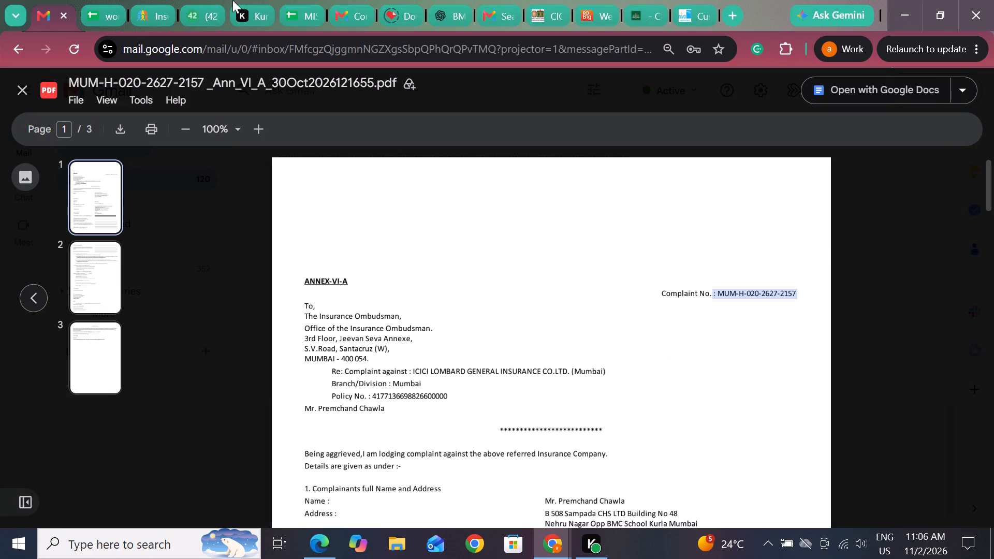
click(141, 22)
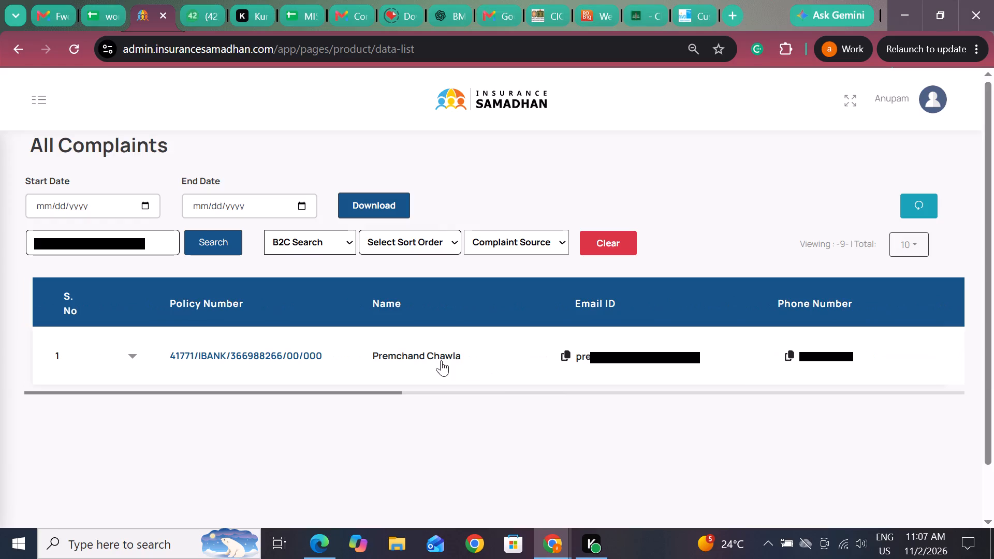
Copy the client's phone number from the complaint row and enter it in the Smartflo dialer in place of the previous number.
scroll(551, 366, left, 1)
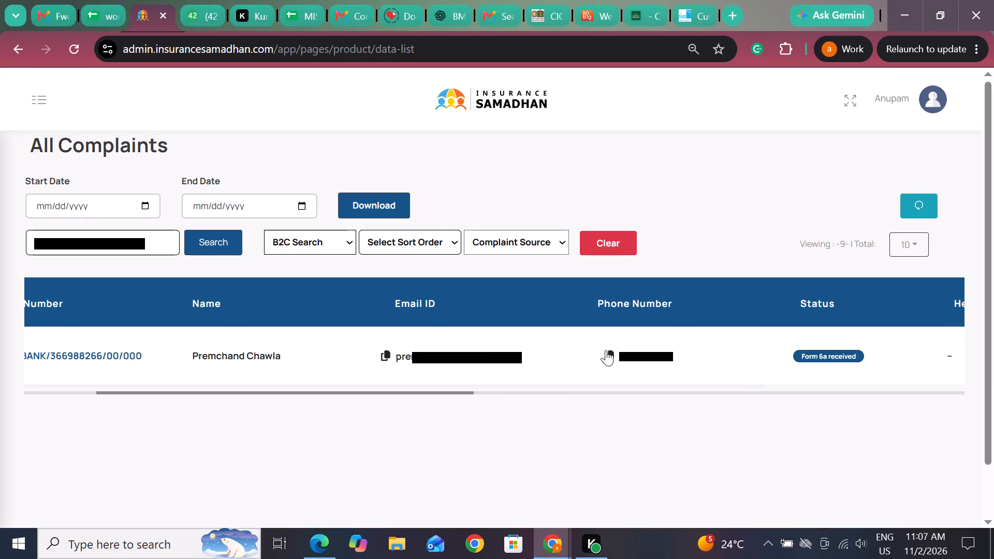
scroll(610, 351, left, 1)
click(610, 351)
scroll(502, 31, up, 3)
click(587, 21)
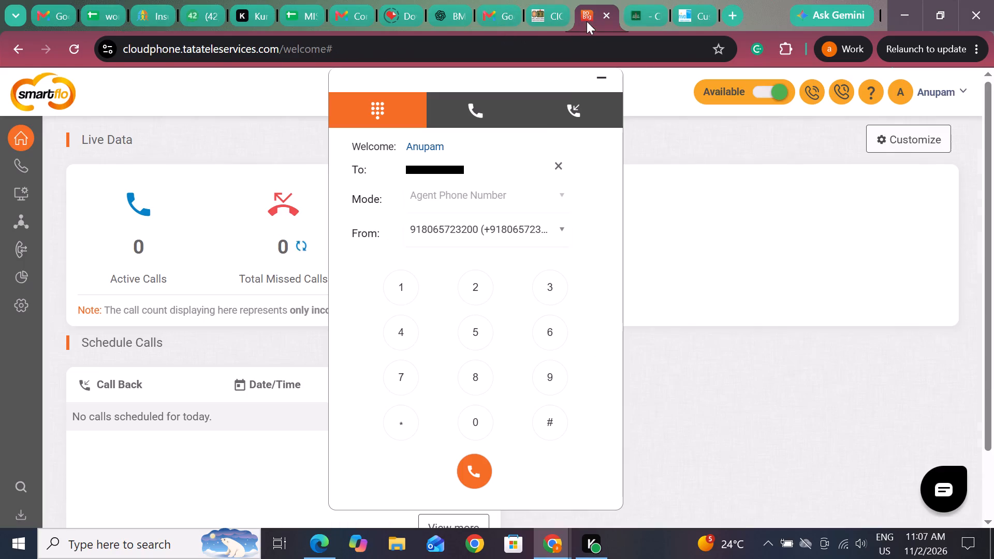
double_click(471, 166)
key(ctrl+v)
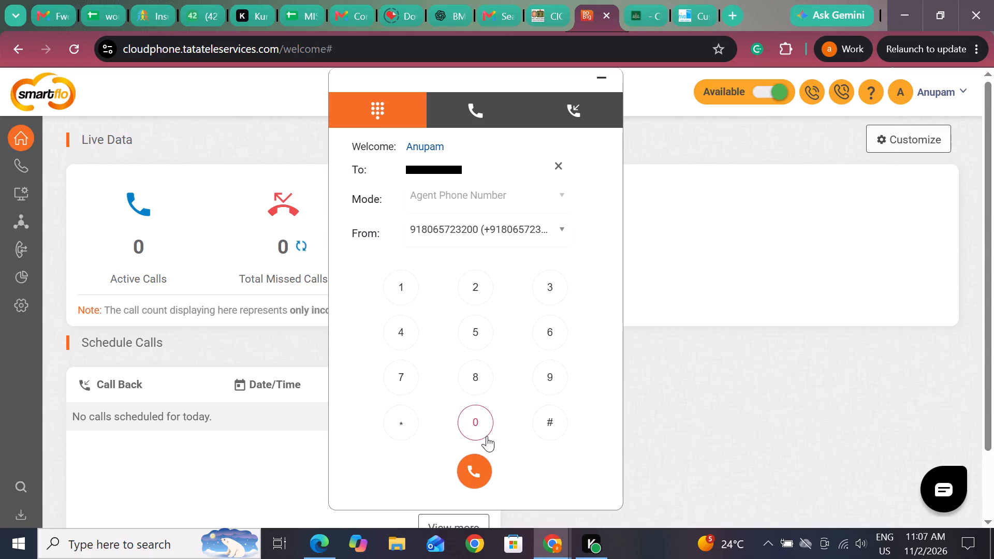
Call the customer's entered number through the Smartflo dialer, using the complaints list for reference.
click(478, 472)
scroll(201, 166, up, 6)
click(147, 13)
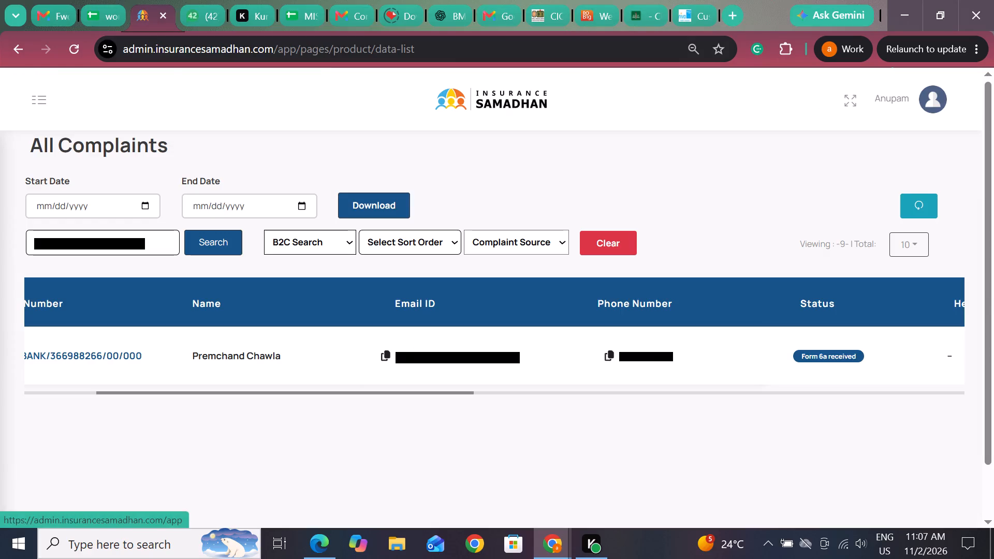
click(581, 24)
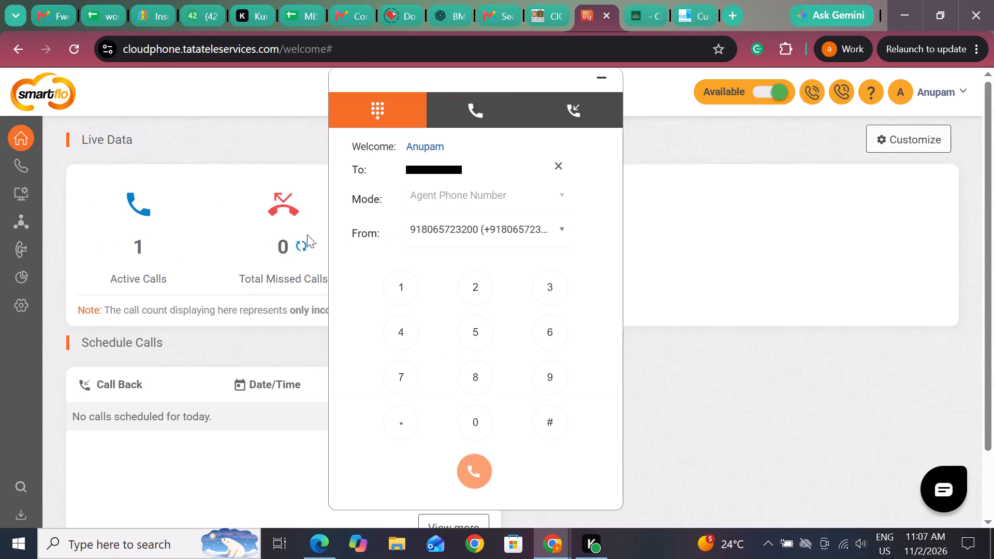
Open the live calls list in Smartflo to examine the active call.
scroll(294, 254, down, 6)
click(23, 171)
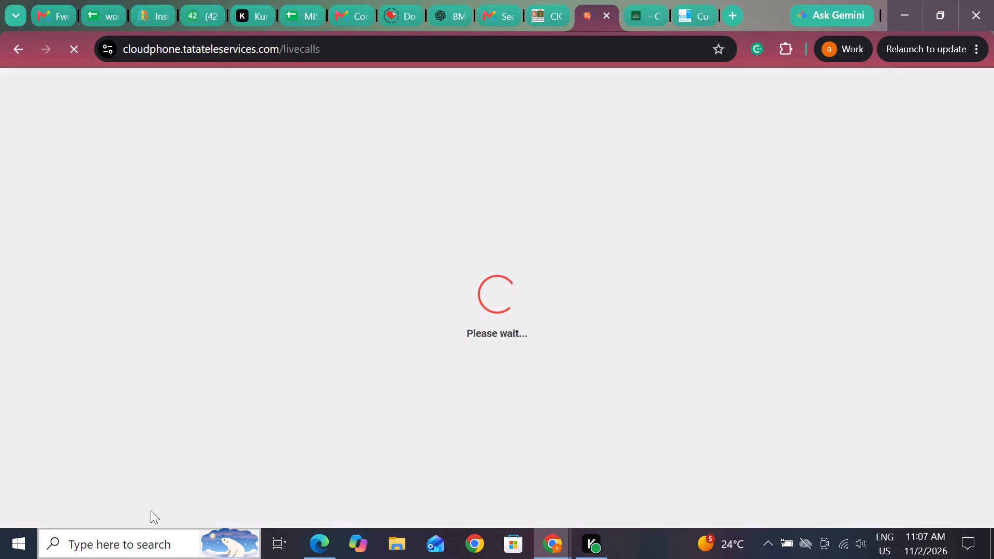
click(965, 135)
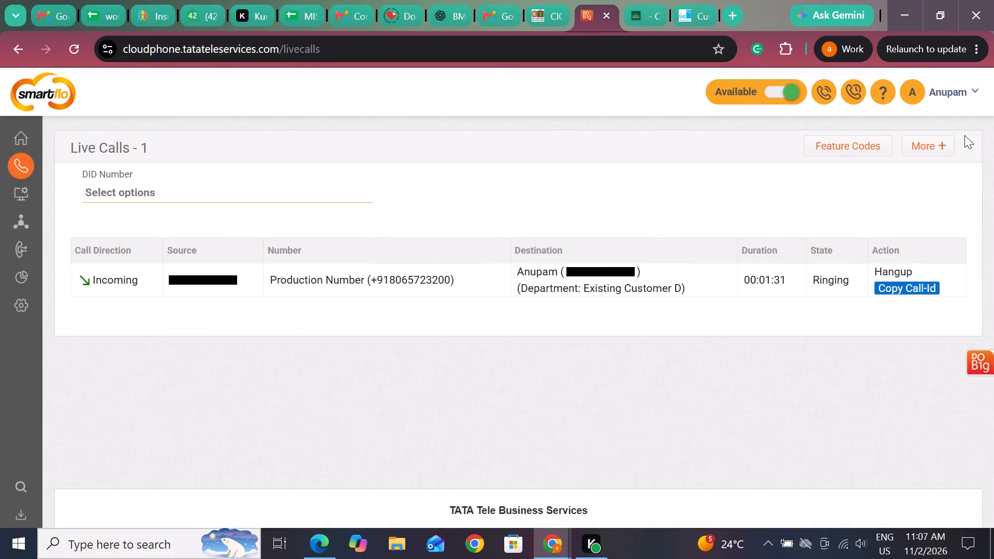
click(933, 140)
click(927, 140)
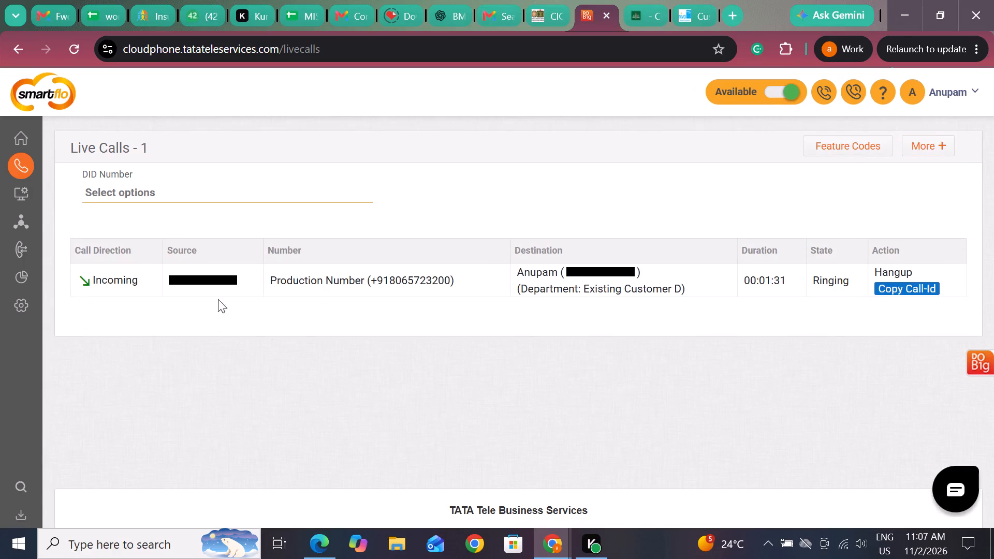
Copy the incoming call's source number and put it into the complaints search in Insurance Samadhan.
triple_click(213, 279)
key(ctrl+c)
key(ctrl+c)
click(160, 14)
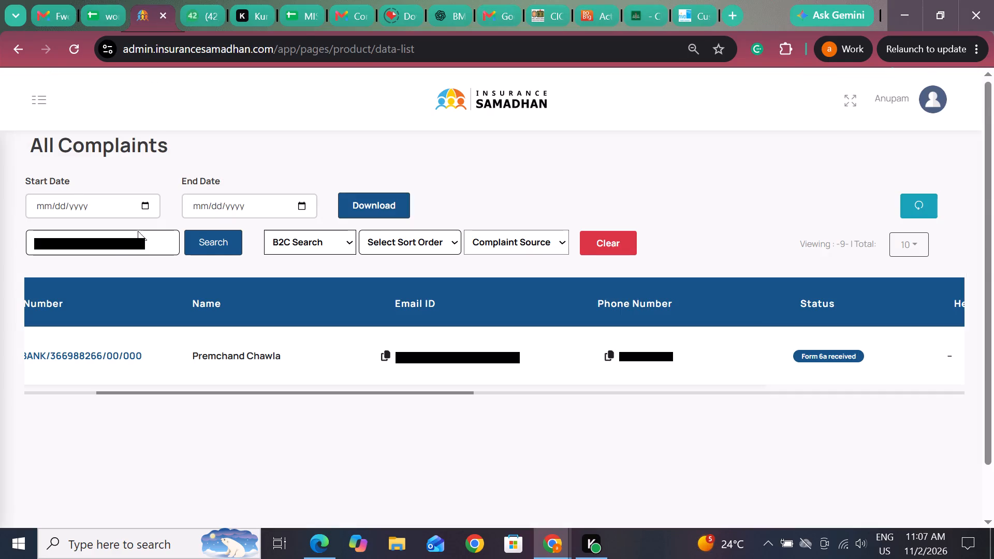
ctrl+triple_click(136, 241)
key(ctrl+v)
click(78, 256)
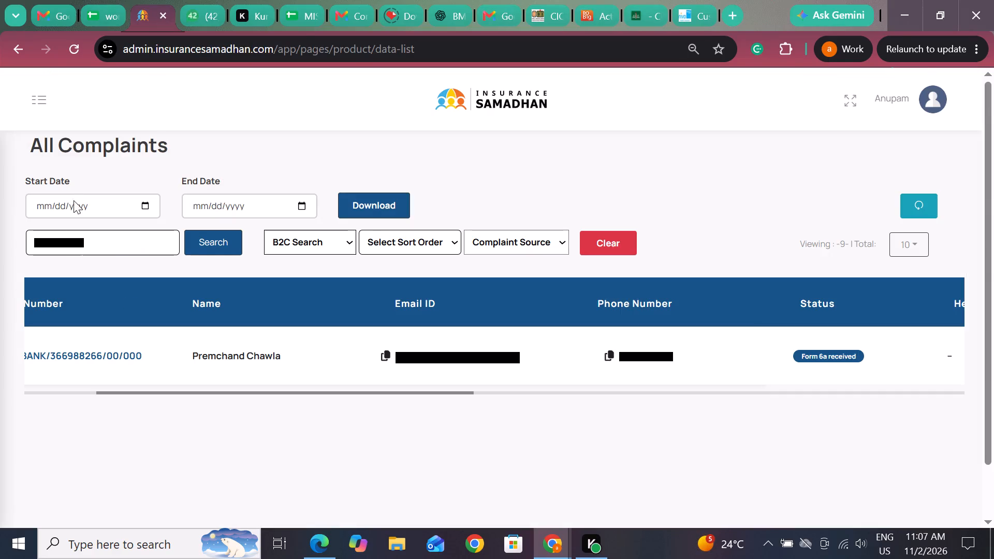
Copy the incoming call's source number from Smartflo again and search the complaints list for it without its leading character.
click(610, 27)
triple_click(195, 277)
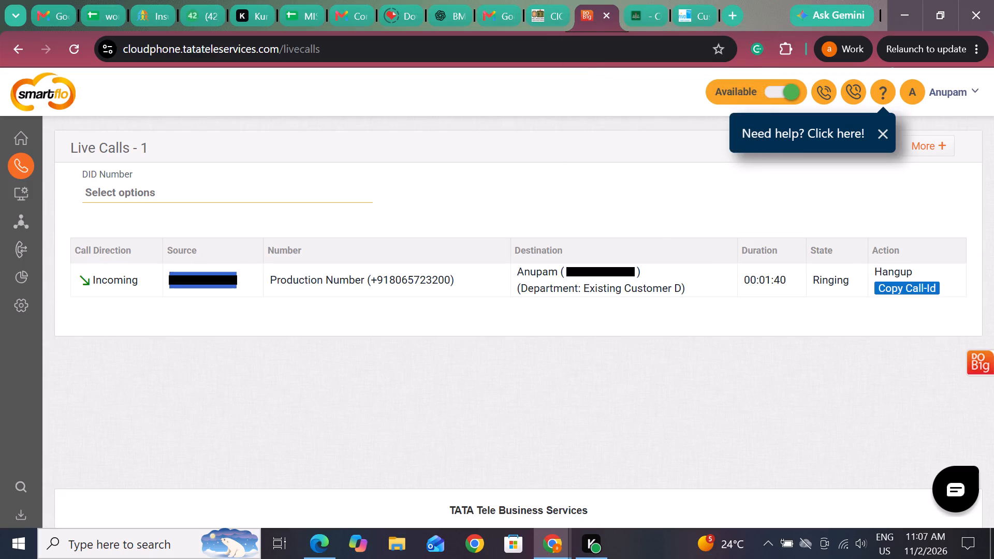
key(ctrl+c)
key(ctrl+c)
key(ctrl+c)
click(156, 14)
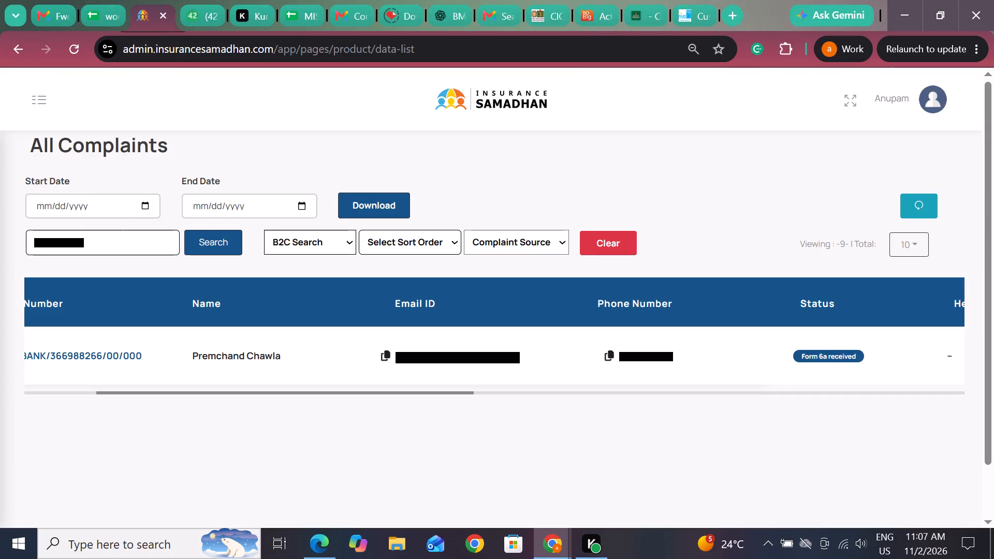
ctrl+double_click(118, 241)
key(ctrl+v)
click(40, 238)
key(BackSpace)
click(196, 269)
click(202, 250)
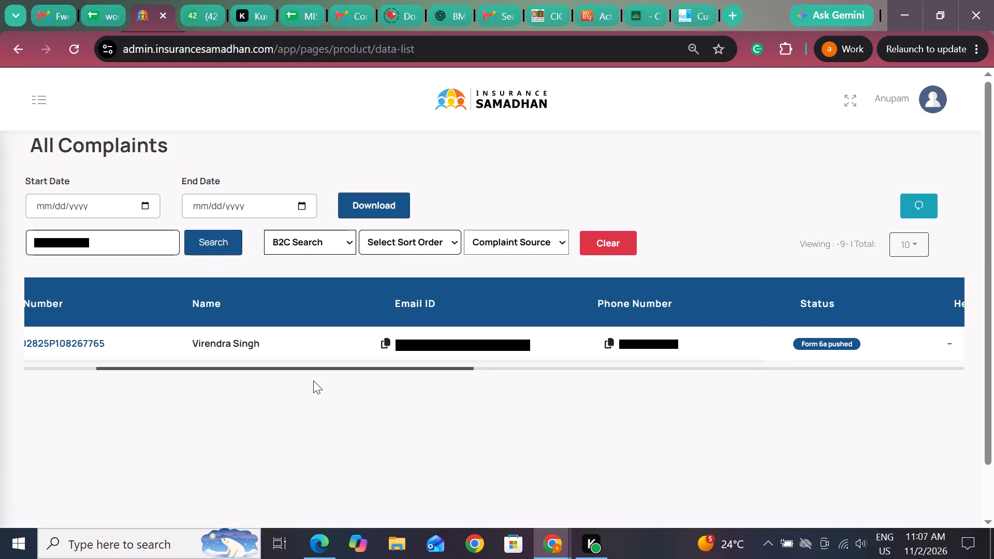
drag(309, 369, 238, 370)
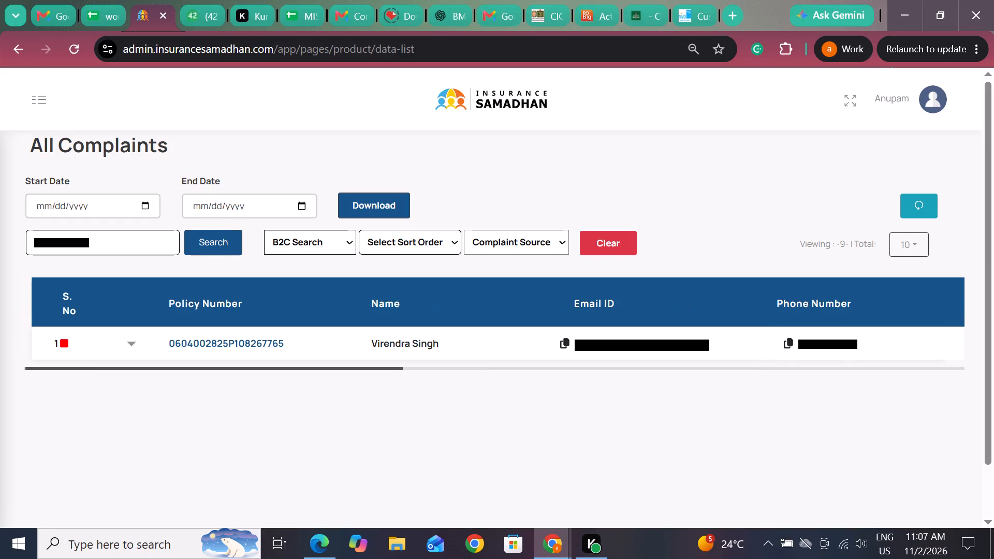
drag(238, 370, 239, 369)
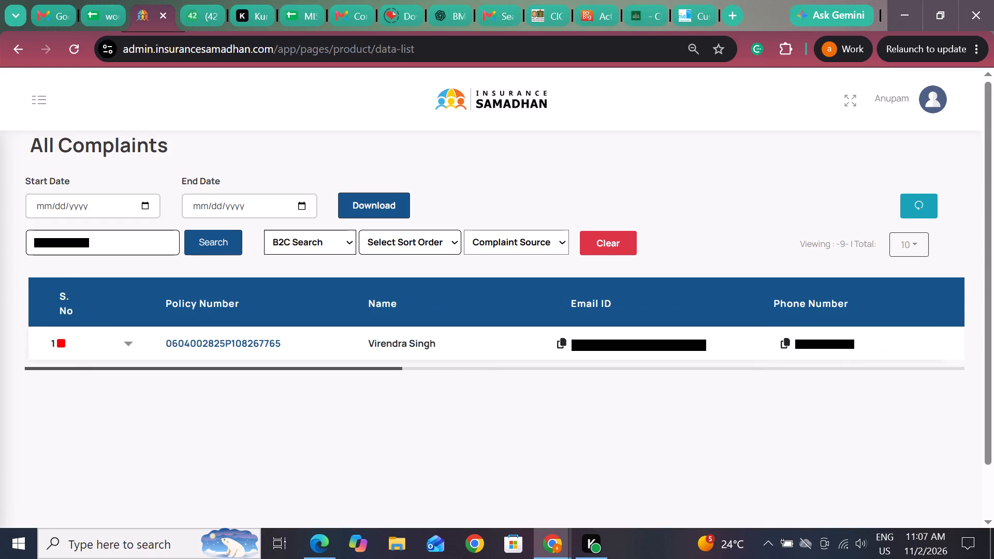
drag(239, 369, 378, 360)
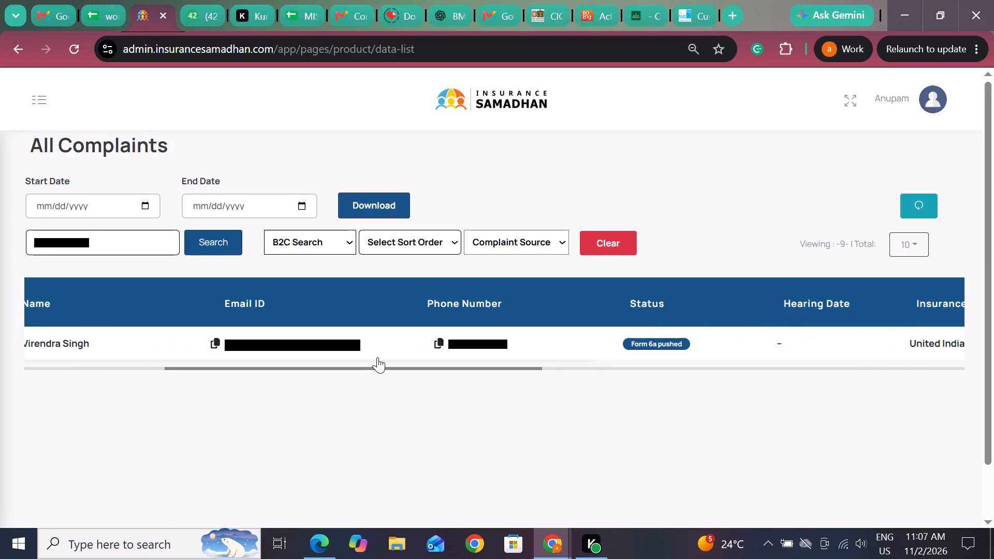
scroll(373, 380, right, 8)
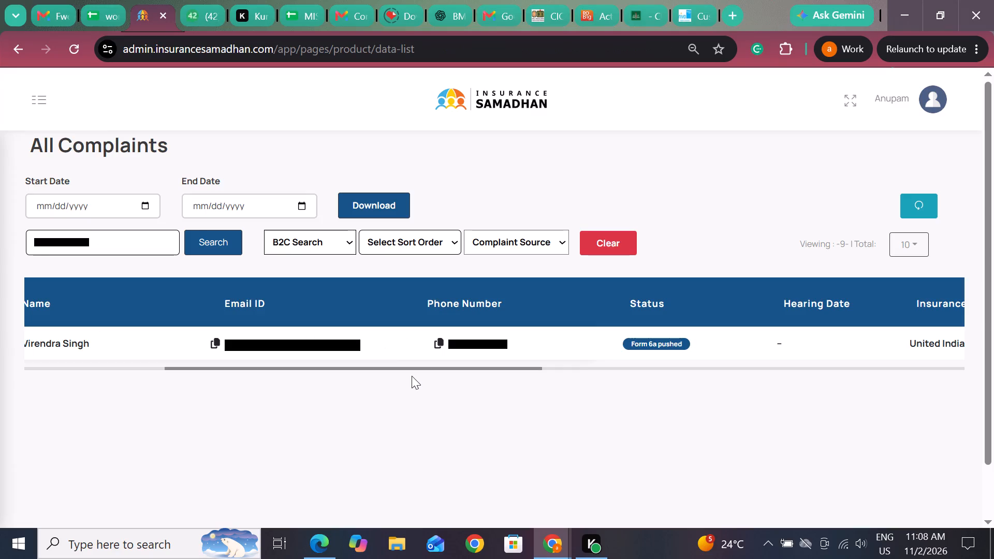
scroll(377, 351, right, 10)
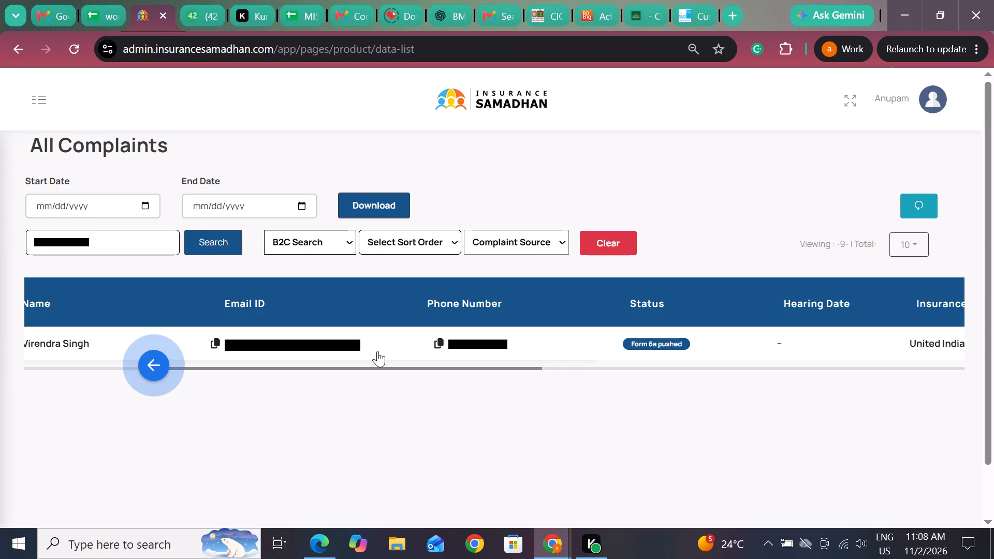
scroll(370, 353, left, 16)
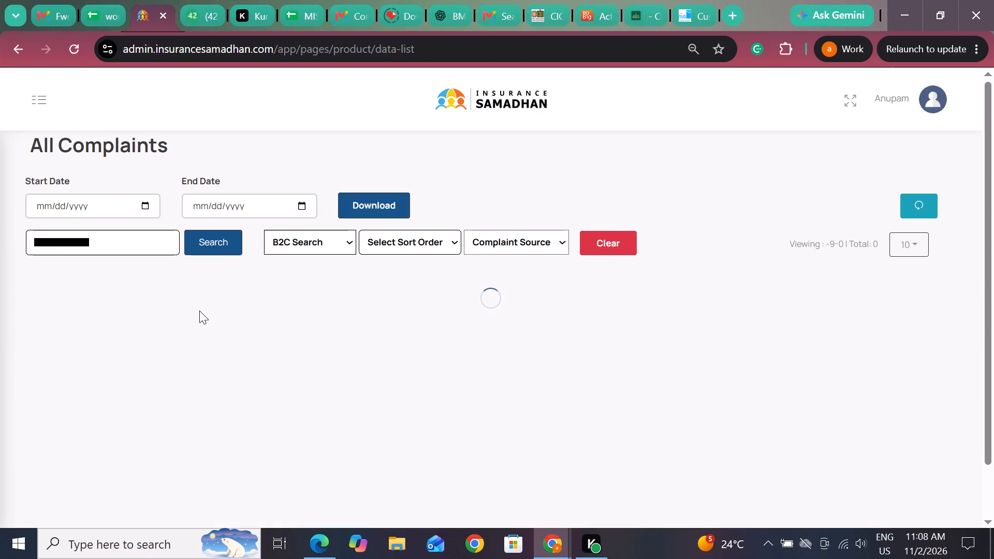
click(212, 241)
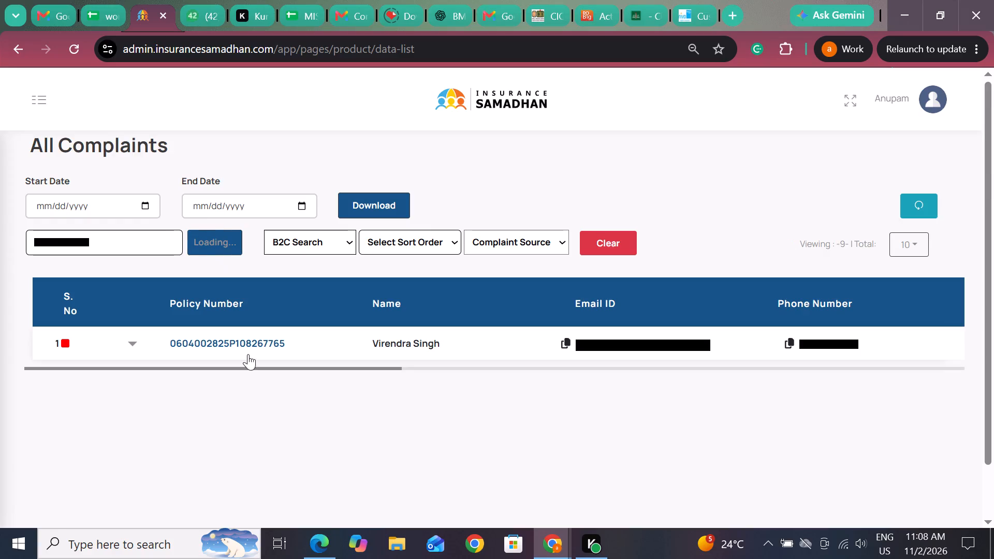
Open the caller's matching complaint and check the Form 6A data in its Ombudsman section.
click(246, 340)
click(321, 196)
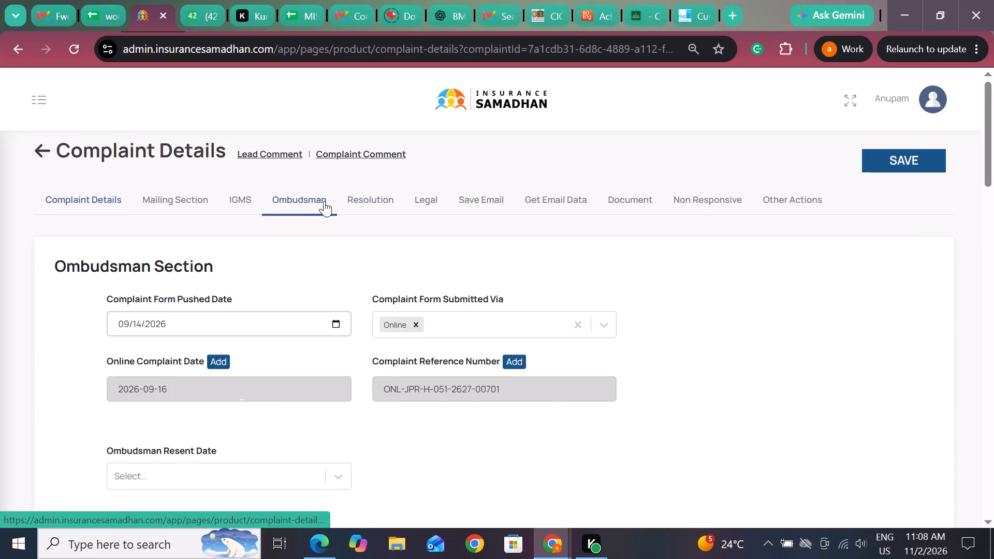
scroll(412, 320, down, 5)
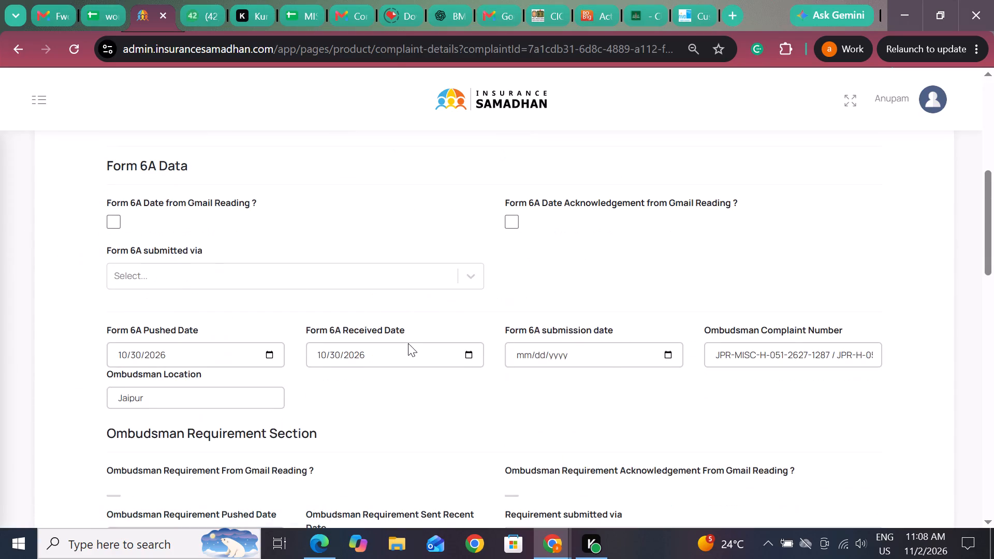
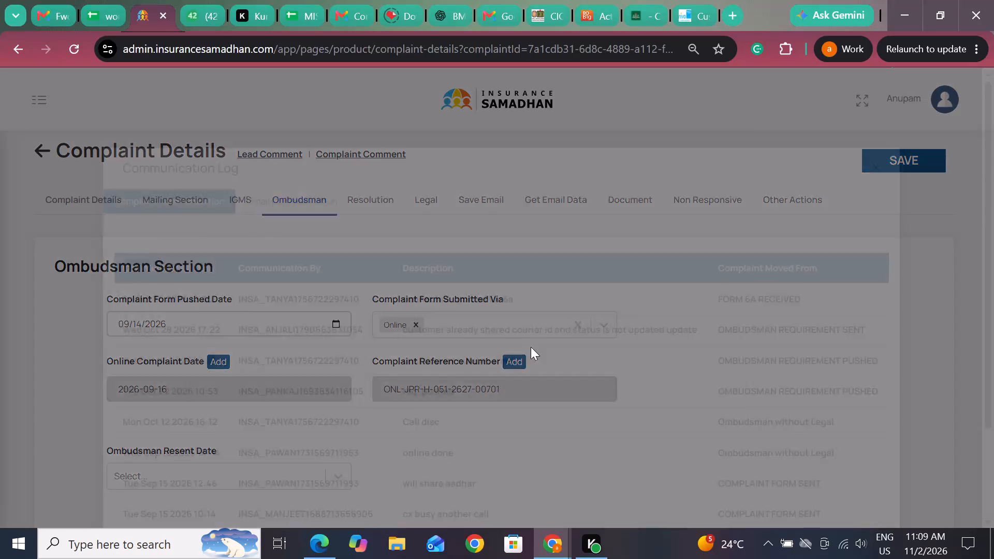
Add the comment "cx will submit 6A" to the complaint's communication log, save it without notification, and close the log.
scroll(500, 363, down, 13)
click(586, 497)
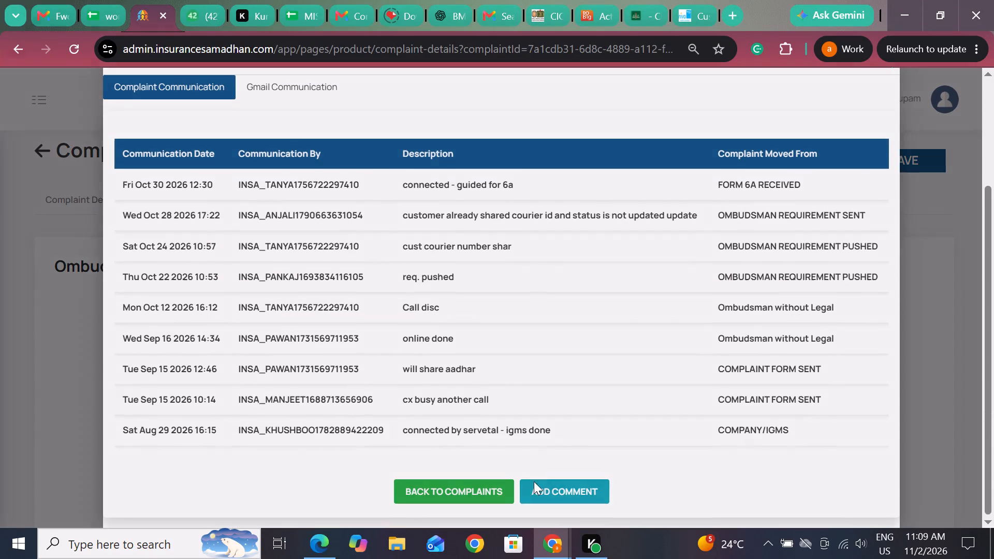
click(429, 354)
text(cx will submit)
key(space)
text(6A)
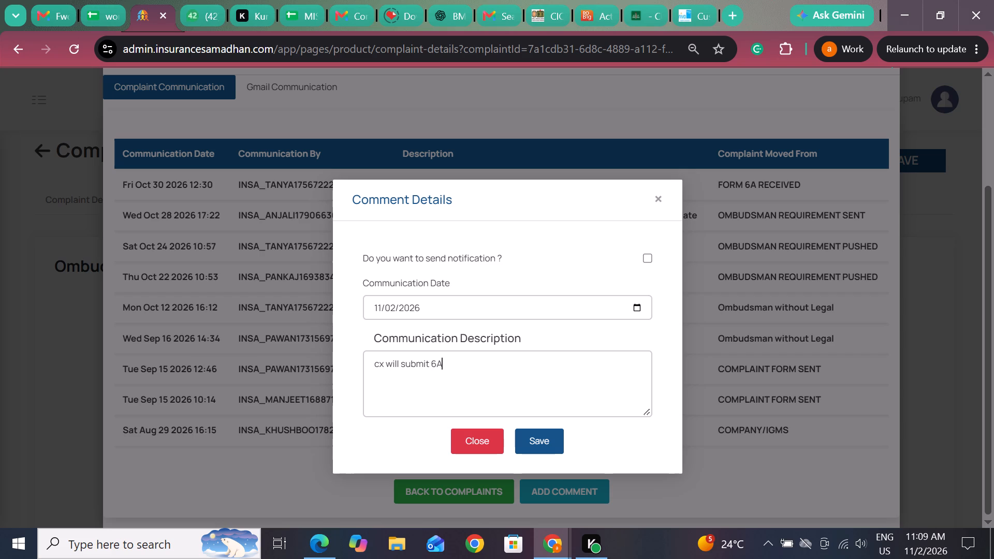
key(space)
key(Tab)
key(Tab)
key(Return)
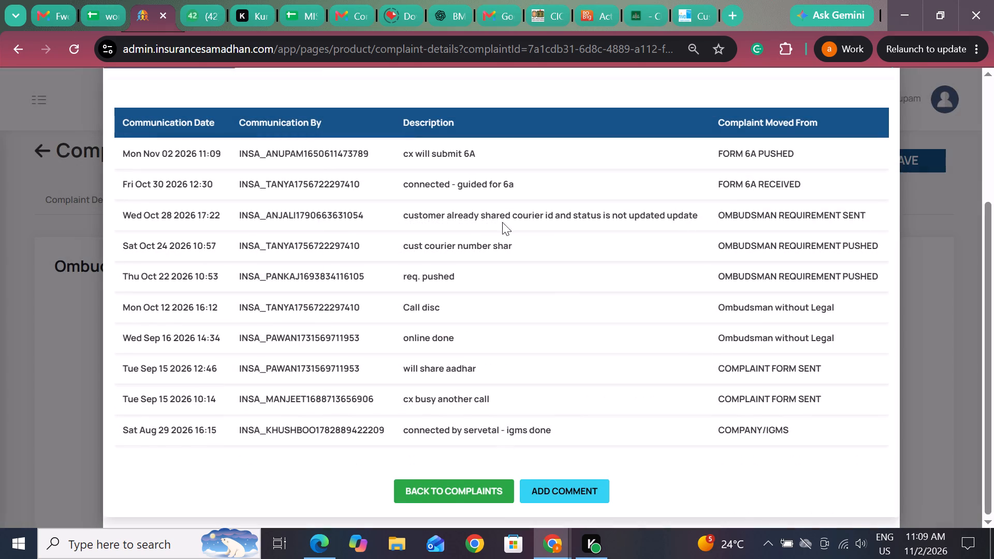
scroll(489, 239, up, 14)
drag(158, 125, 158, 120)
Copy the policy number from the Annex VI-A PDF in Gmail and search the Insurance Samadhan complaints list for it.
click(101, 32)
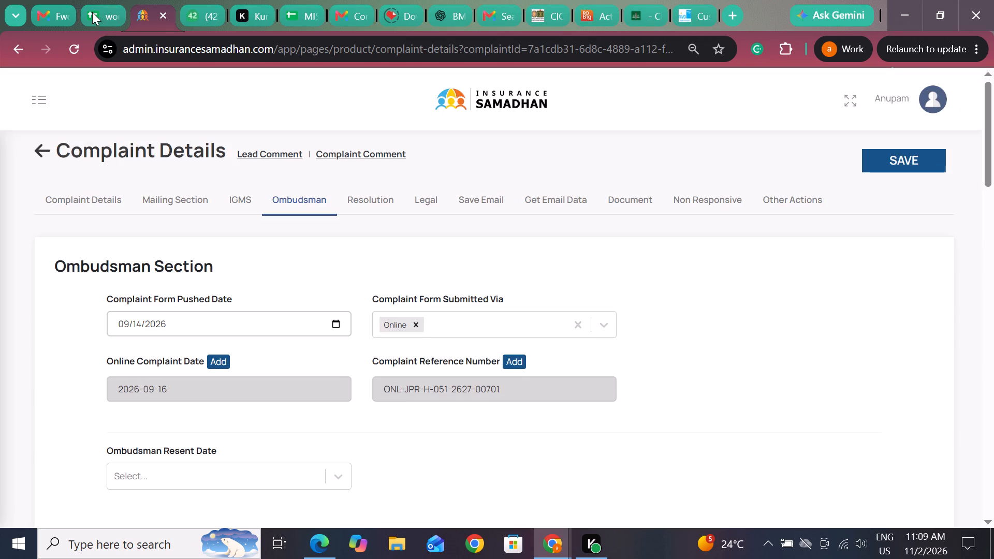
click(92, 12)
click(51, 25)
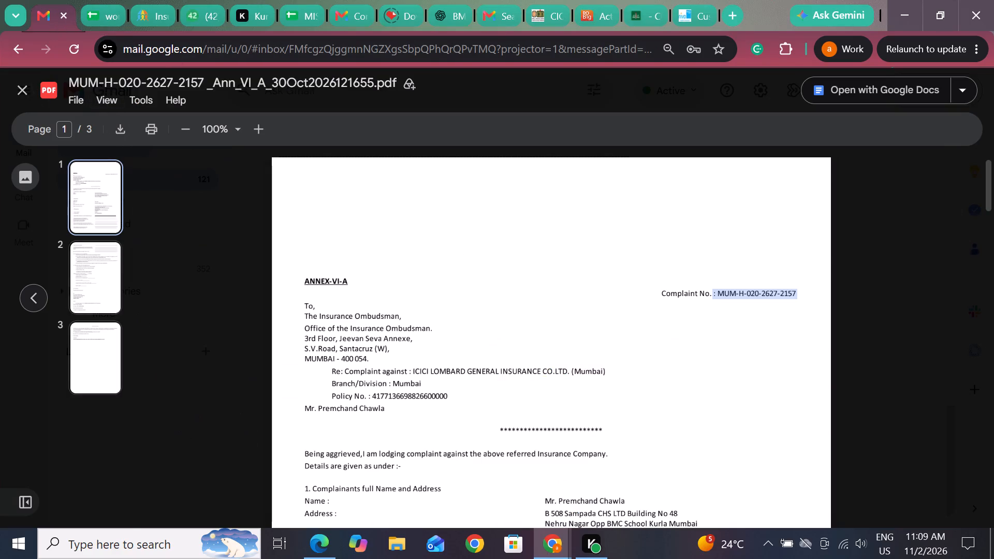
scroll(488, 292, down, 1)
drag(377, 320, 417, 322)
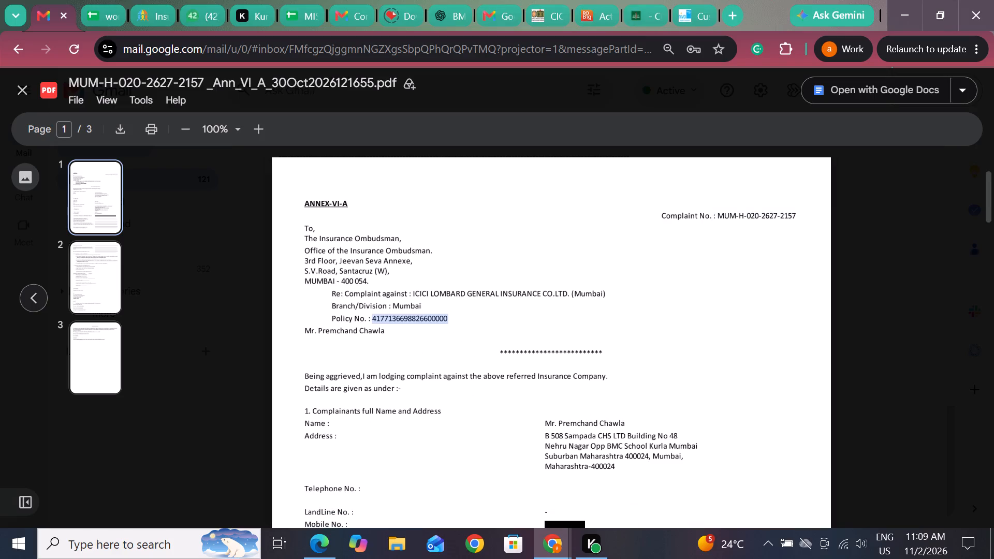
key(ctrl+c)
key(ctrl+c)
key(ctrl+c)
ctrl+click(153, 23)
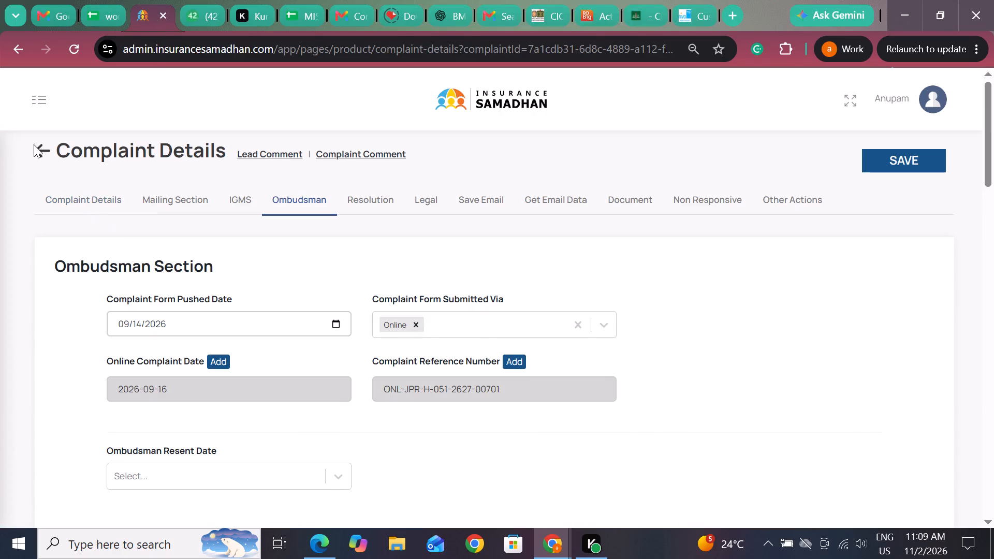
click(34, 152)
click(49, 151)
ctrl+double_click(107, 245)
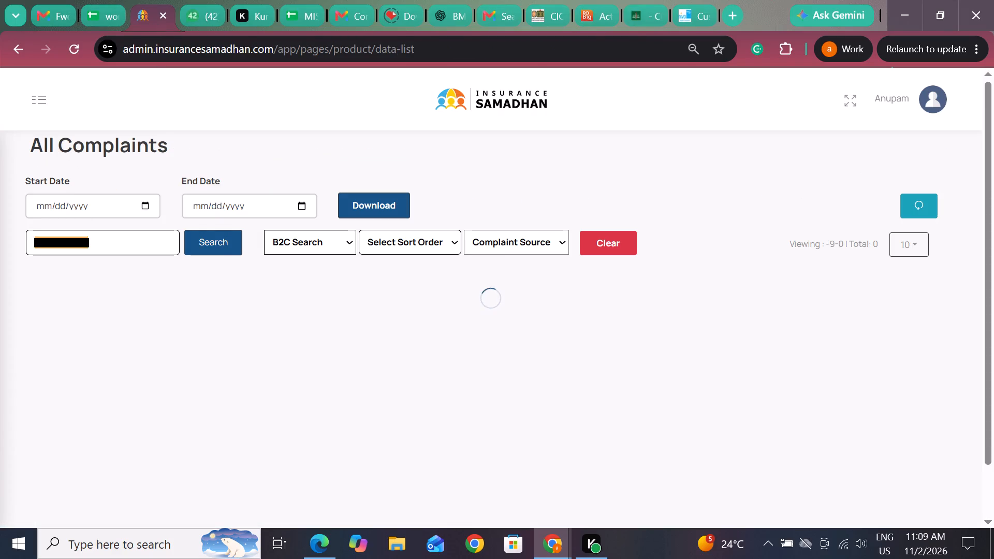
key(ctrl+v)
click(216, 242)
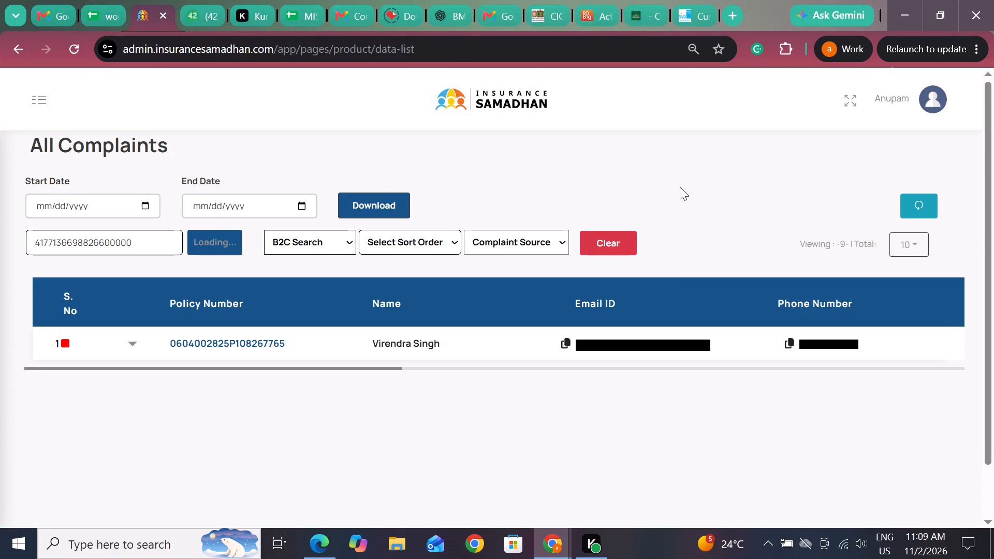
scroll(340, 343, up, 1)
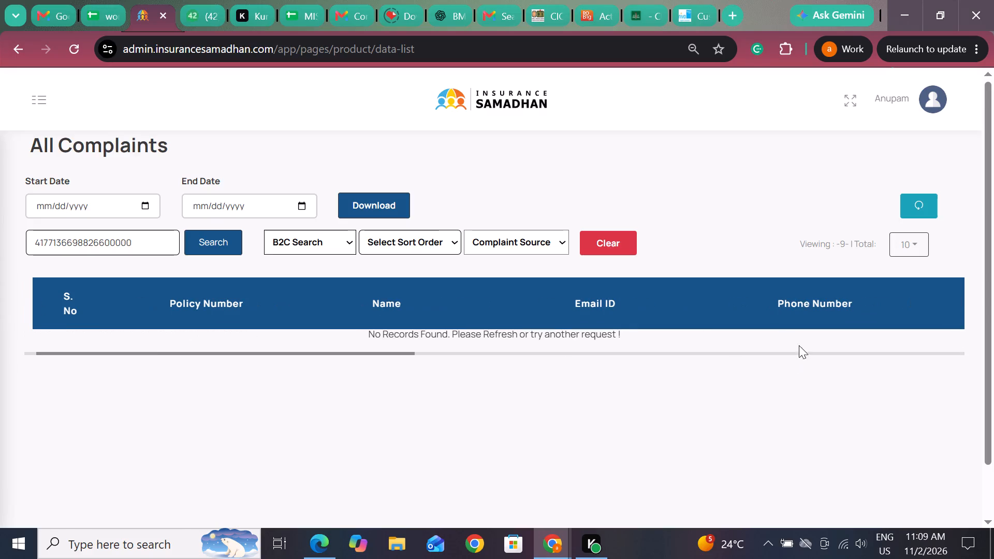
Copy the complainant's email address from the Annex VI-A PDF in Gmail and search the Insurance Samadhan complaints list for it.
click(46, 24)
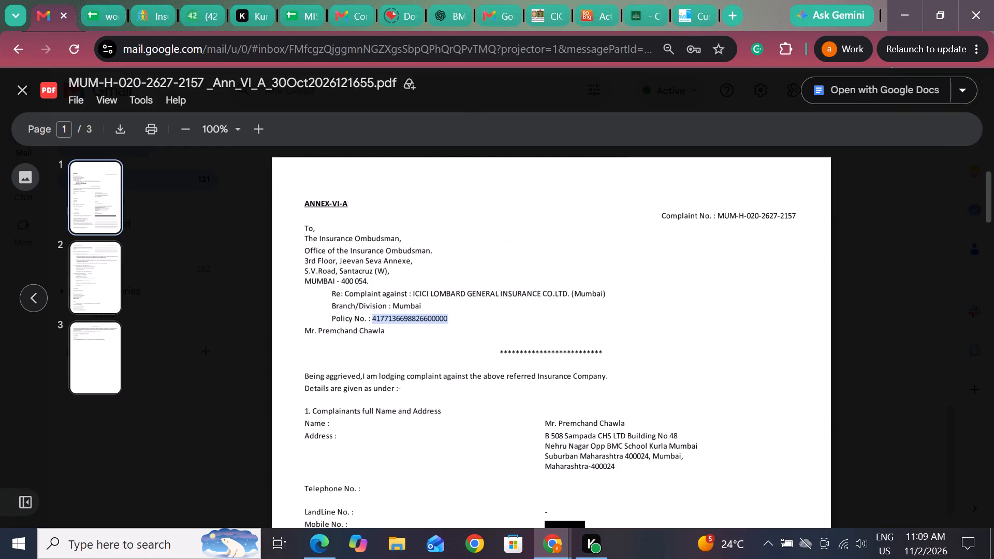
scroll(622, 312, down, 3)
drag(657, 302, 504, 306)
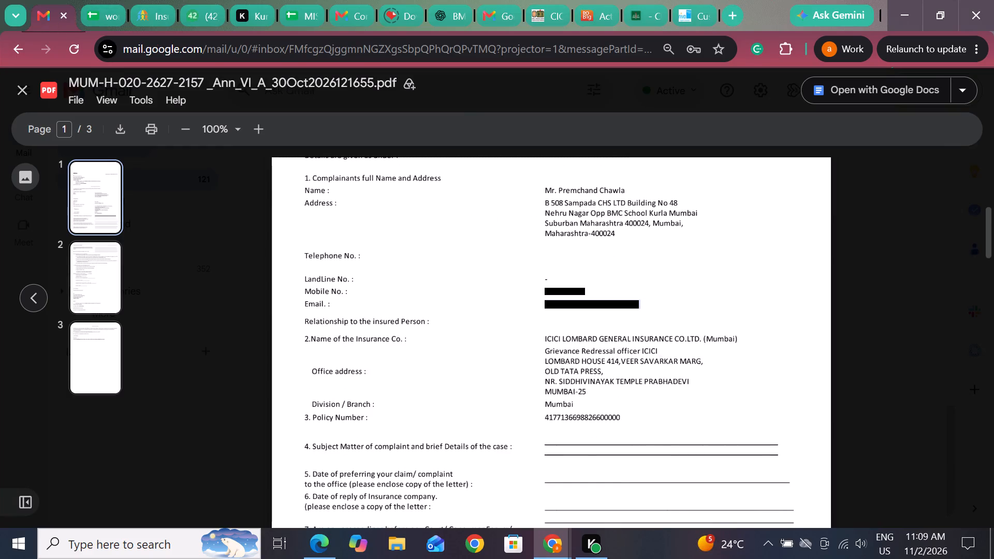
key(ctrl+c)
key(ctrl+c)
key(ctrl+c)
ctrl+click(141, 17)
triple_click(98, 249)
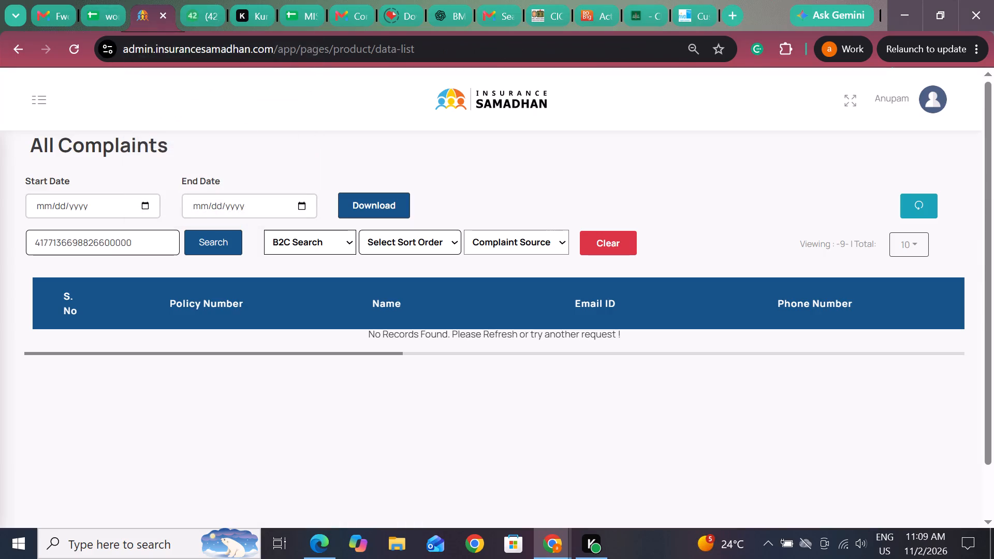
key(ctrl+v)
click(228, 242)
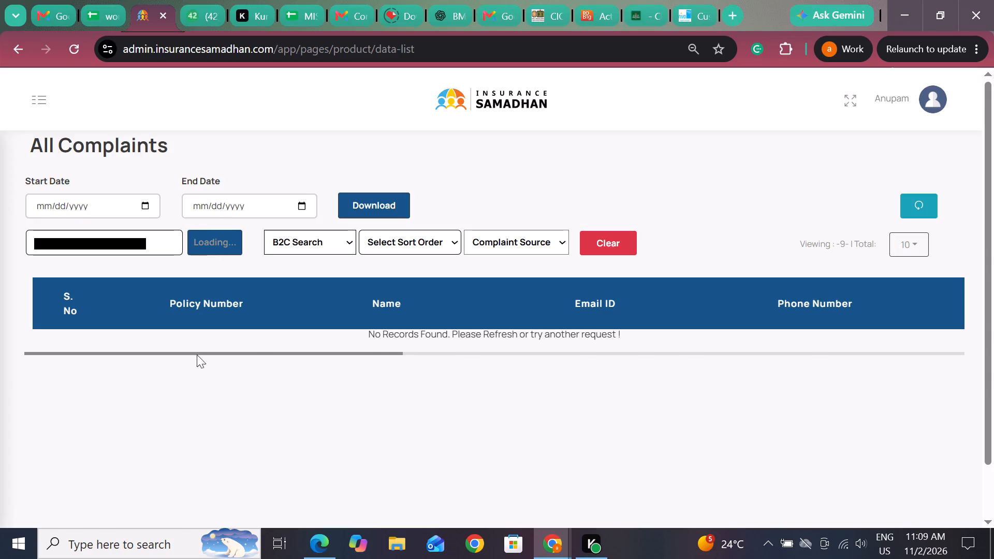
scroll(396, 347, up, 1)
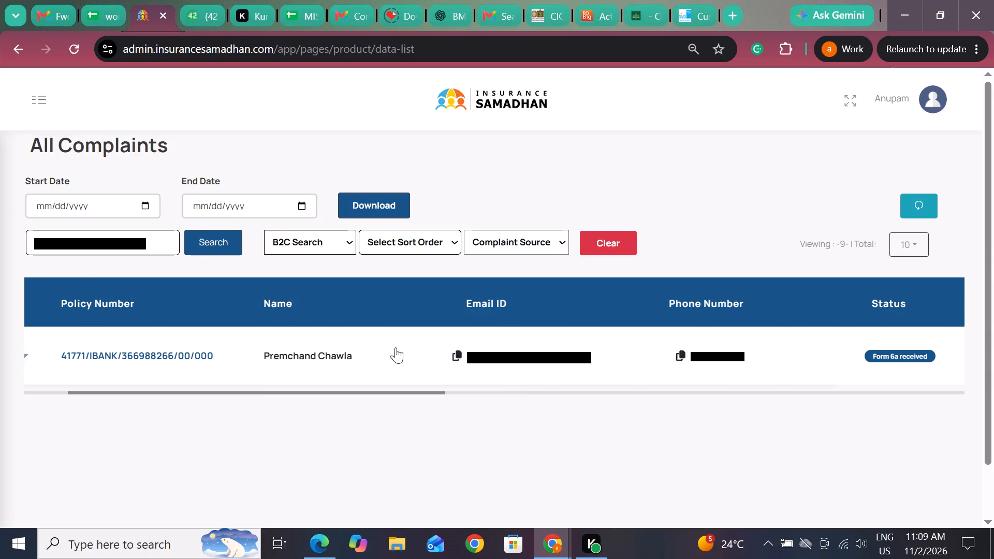
click(41, 6)
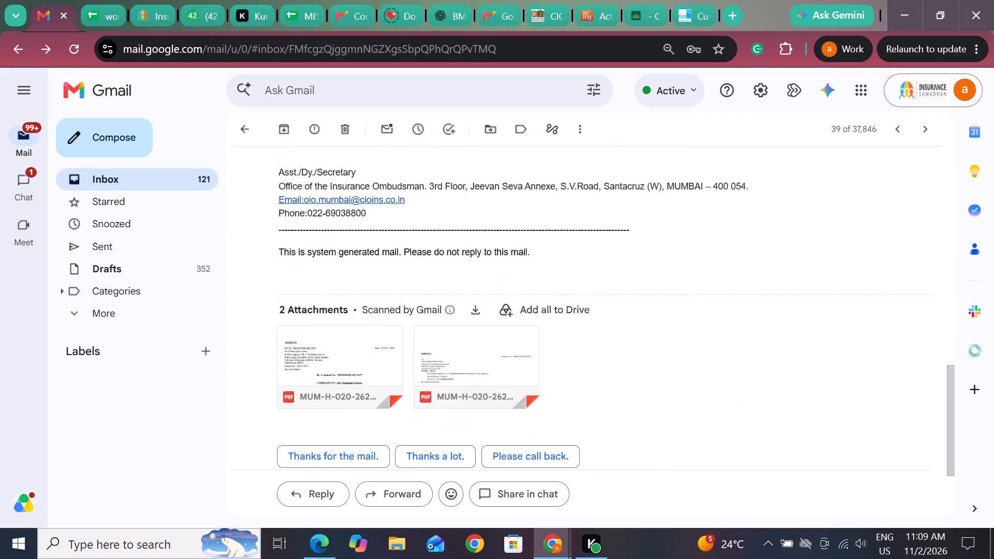
scroll(320, 279, down, 6)
Copy the phone number from the matching complaint in Insurance Samadhan and call it with the Smartflo dialer.
click(147, 12)
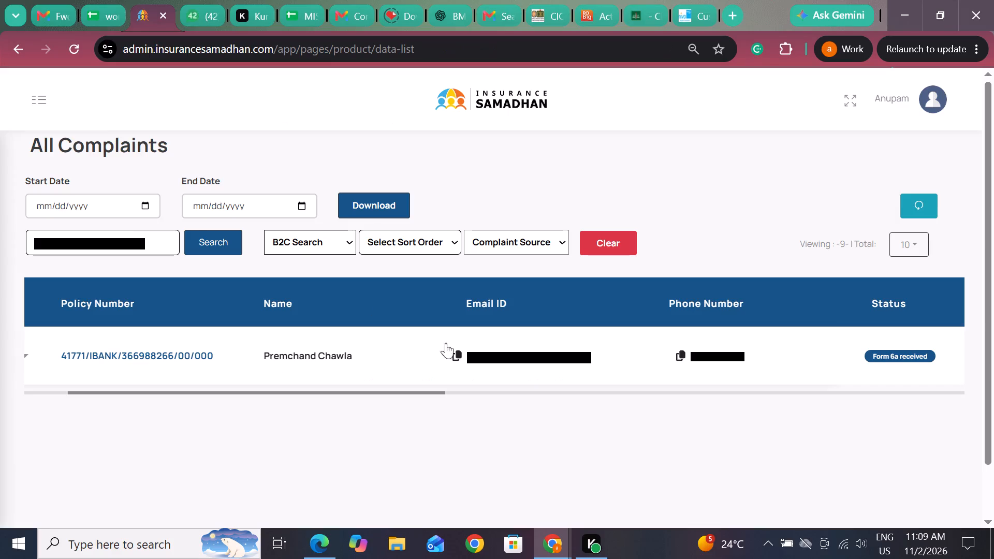
click(683, 356)
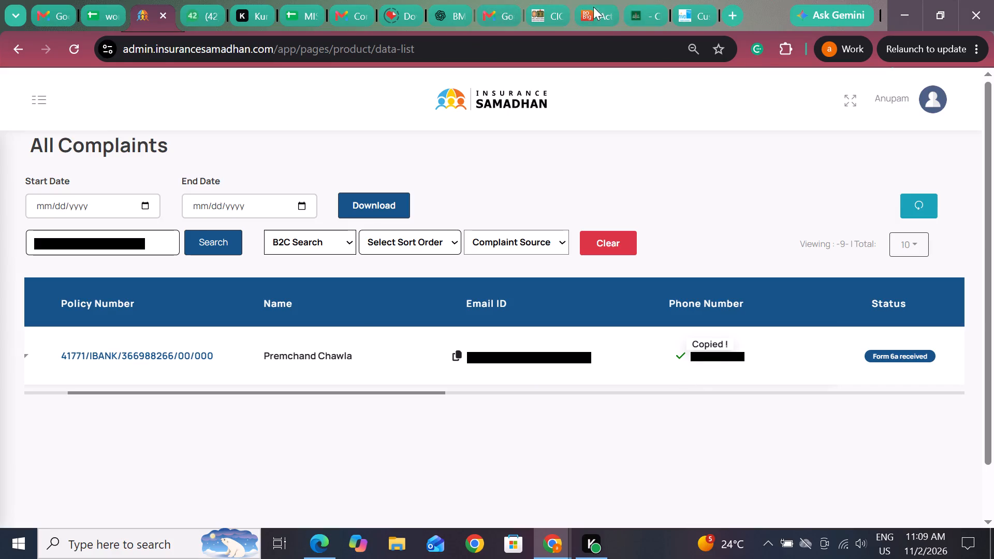
click(596, 26)
click(817, 91)
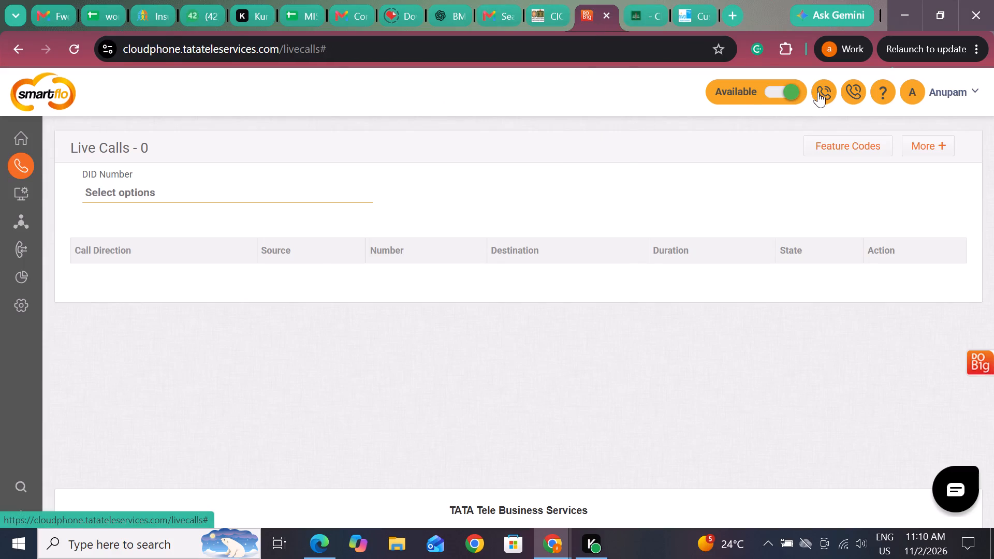
click(422, 171)
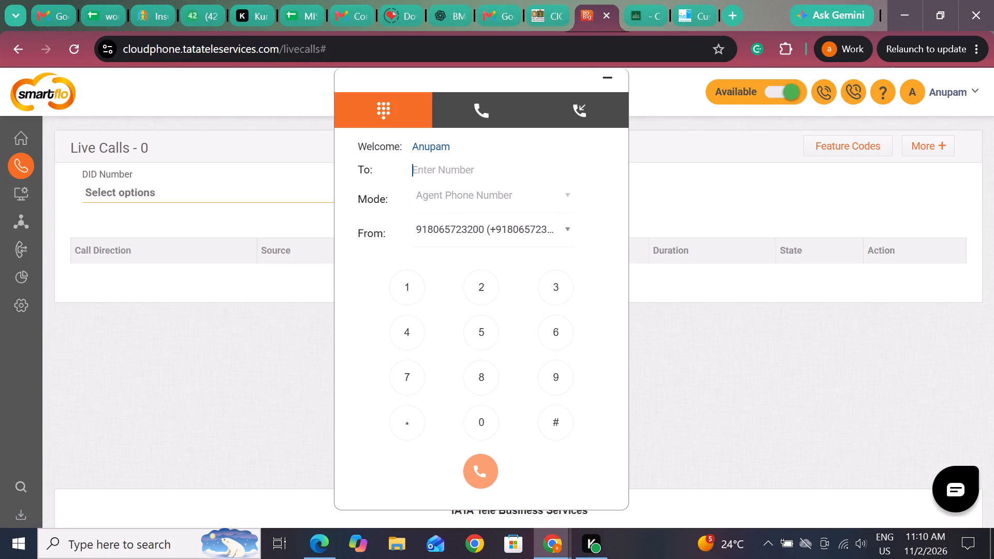
key(ctrl+v)
click(493, 462)
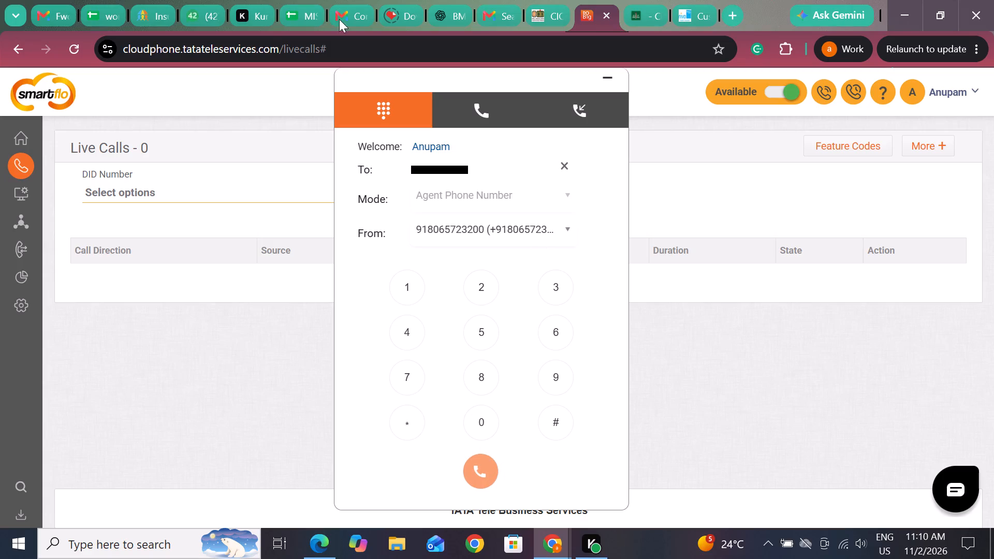
scroll(268, 50, up, 5)
click(148, 16)
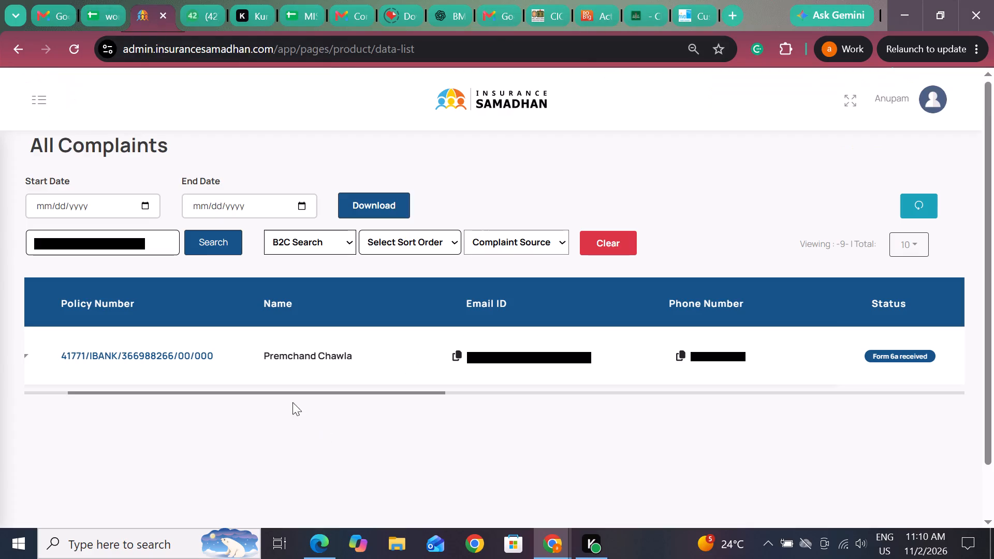
drag(271, 392, 269, 381)
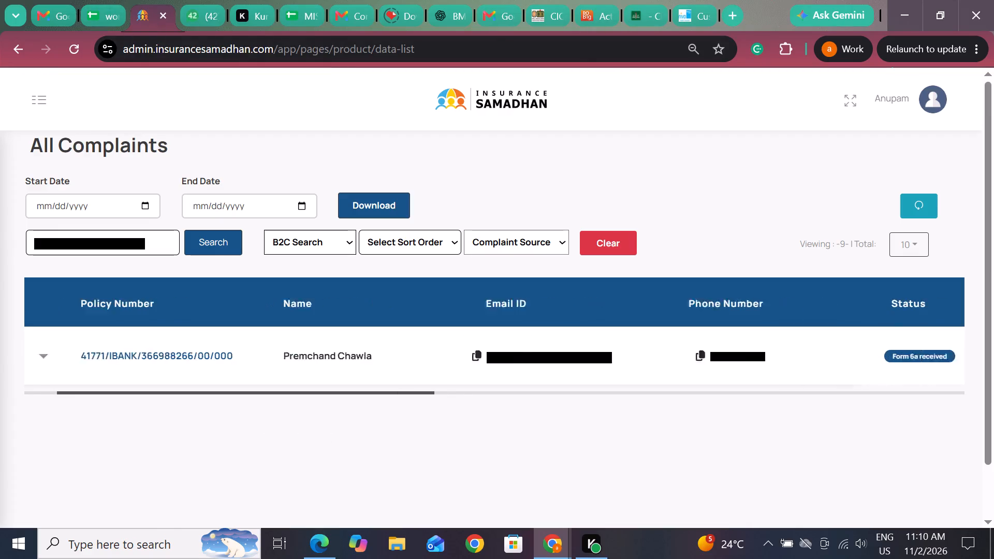
drag(269, 381, 208, 401)
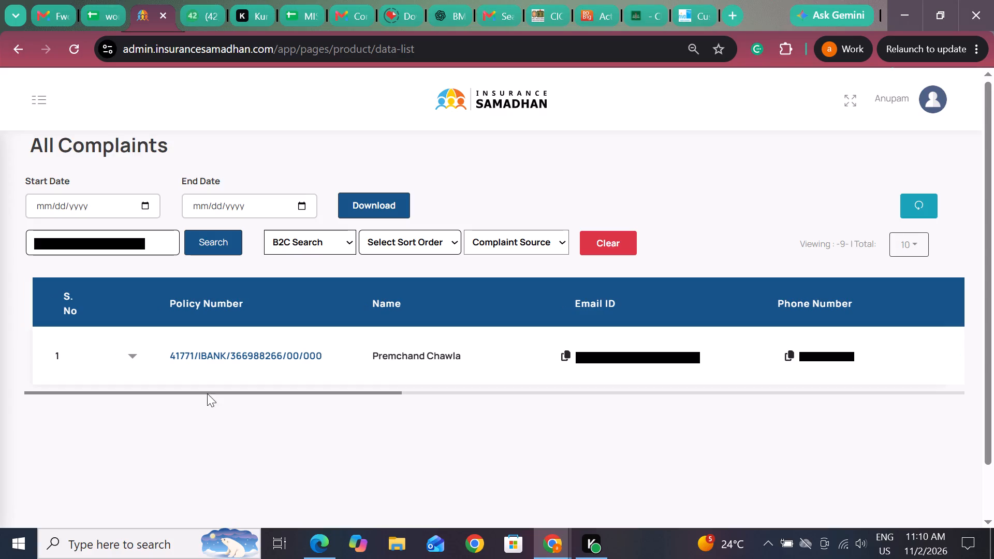
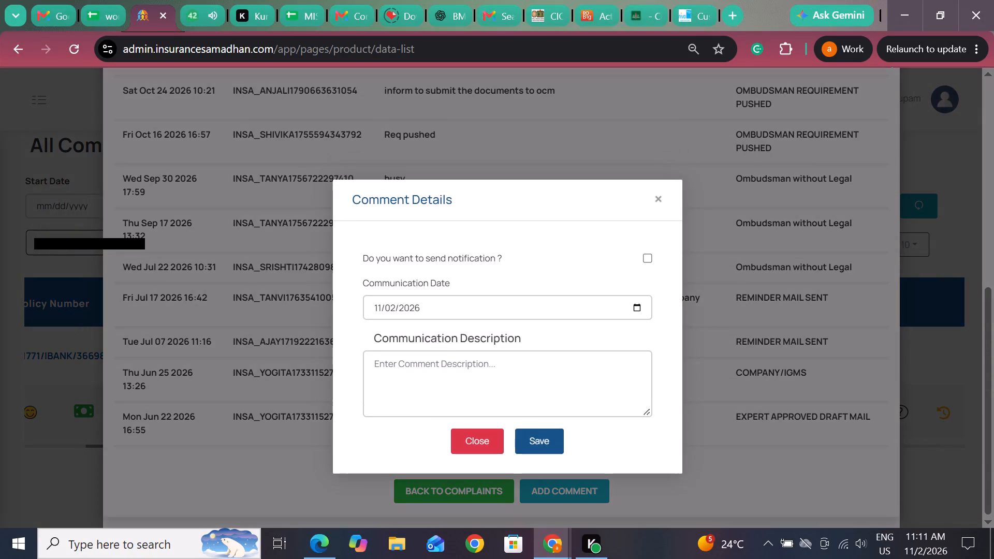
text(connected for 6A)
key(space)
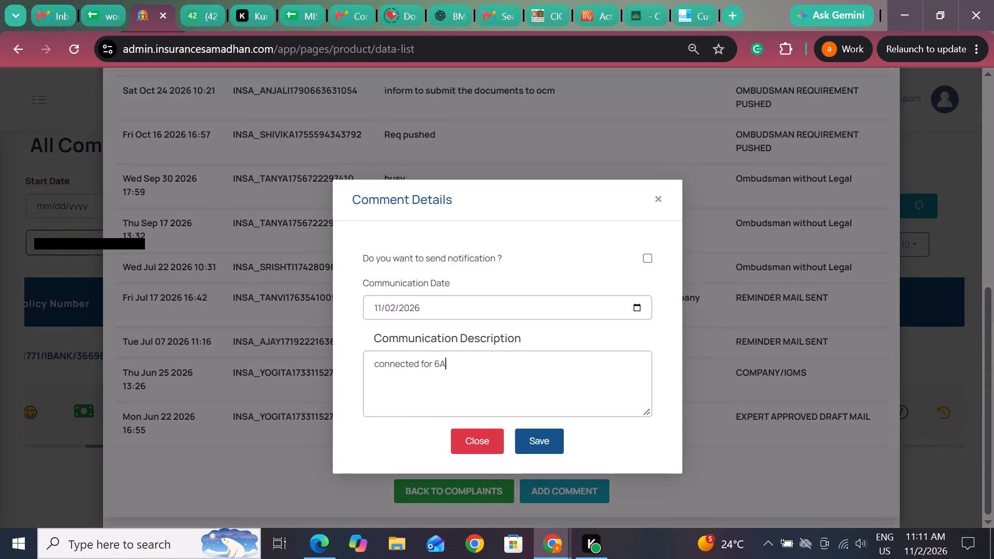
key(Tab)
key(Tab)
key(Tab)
scroll(416, 405, right, 2)
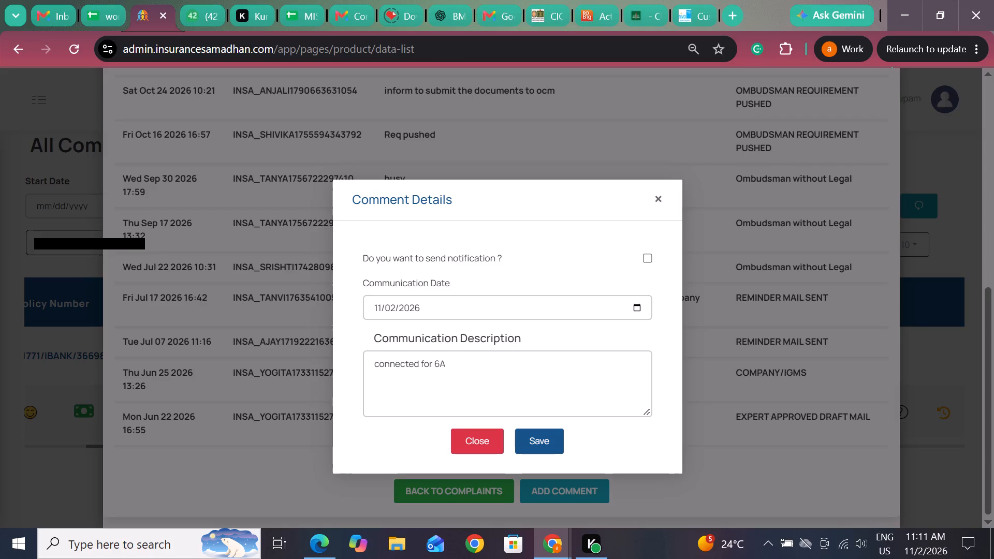
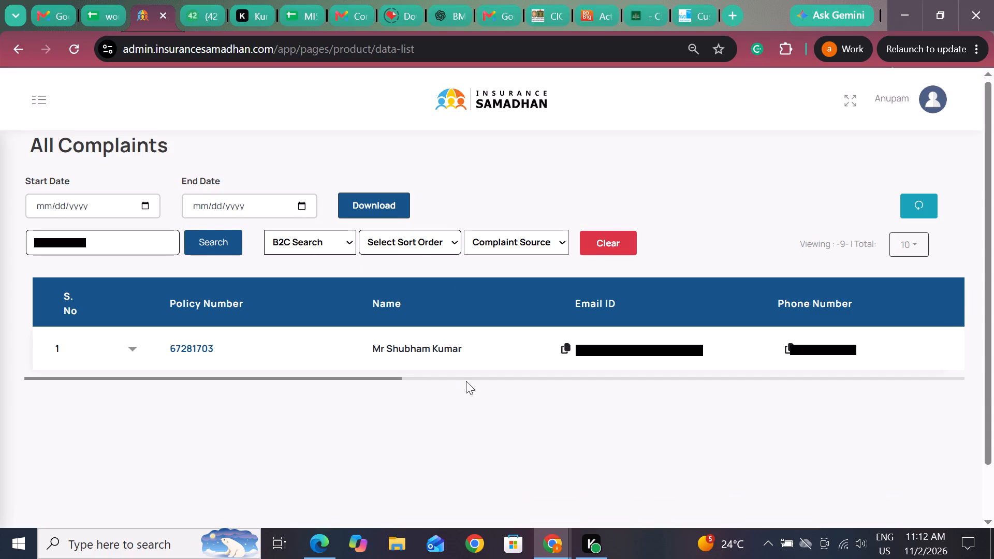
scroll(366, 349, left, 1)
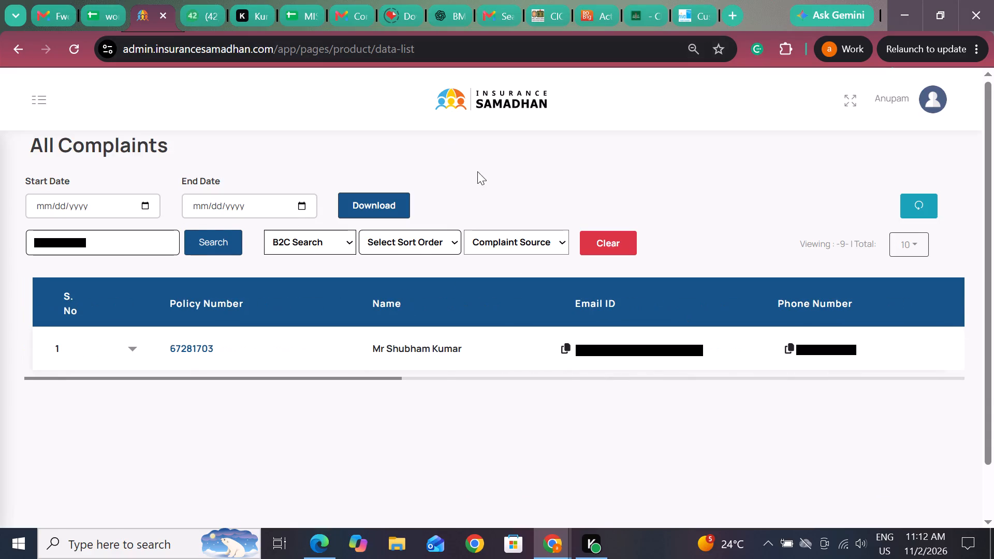
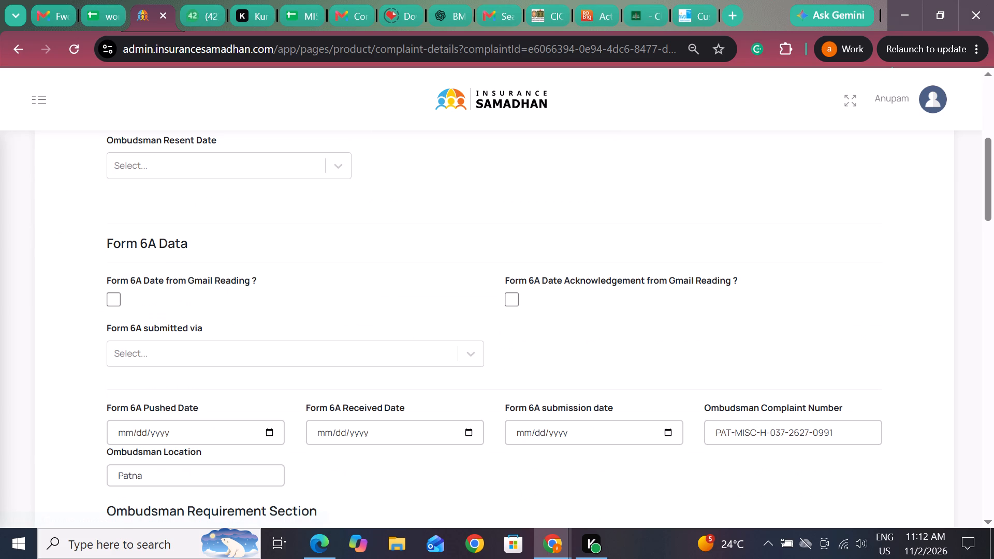
click(844, 429)
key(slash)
key(ctrl+v)
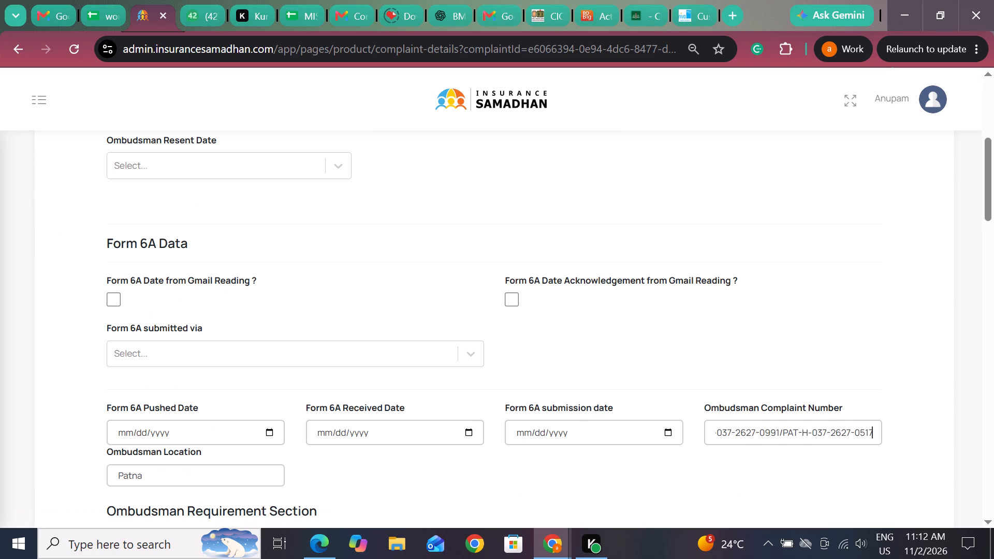
Set the Form 6A Received Date to today, 11/02/2026, save the complaint, and return to the complaints list.
click(465, 435)
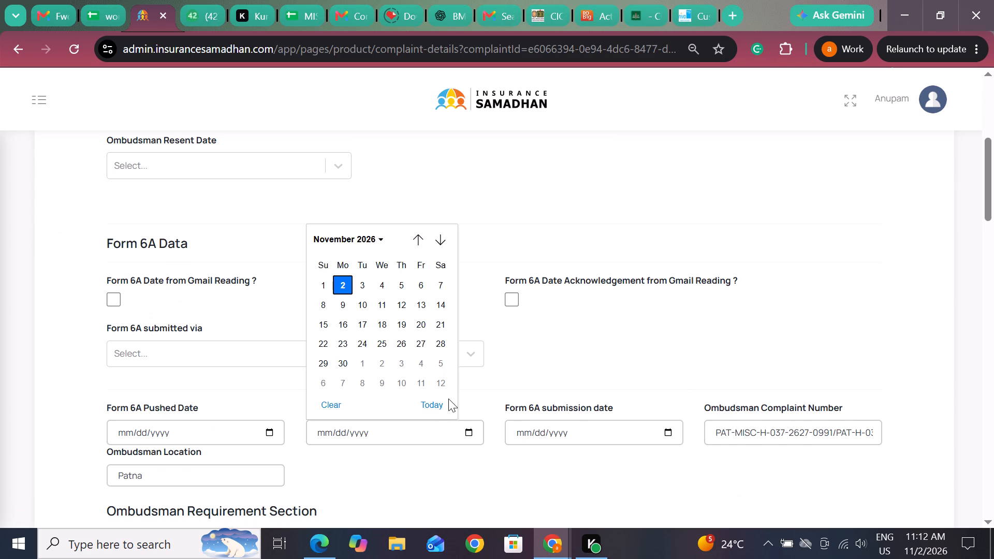
click(438, 407)
scroll(958, 198, up, 7)
click(892, 145)
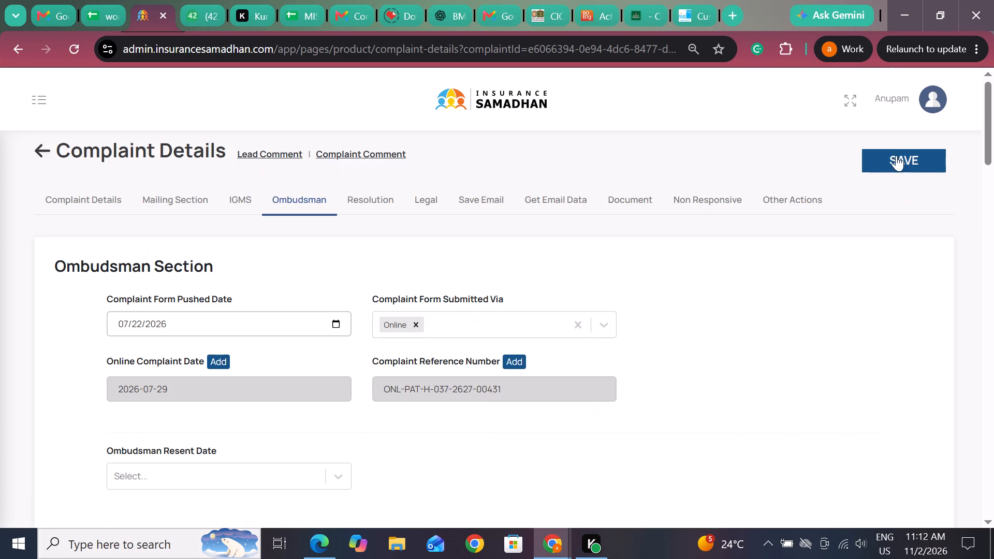
click(897, 158)
click(40, 150)
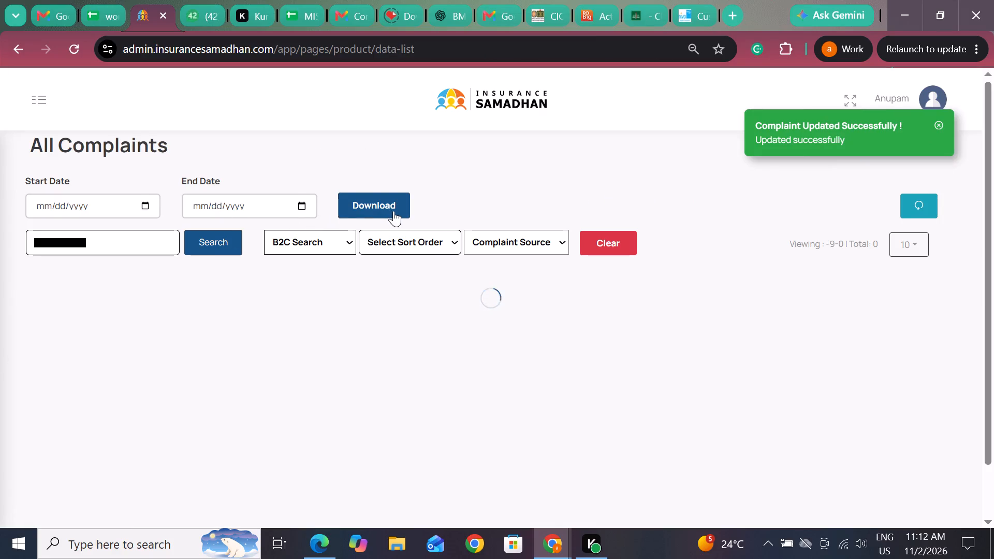
Copy the complainant's phone number from the complaints list, call it through Smartflo, and return to the Insurance Samadhan list.
scroll(406, 223, down, 1)
scroll(446, 295, left, 1)
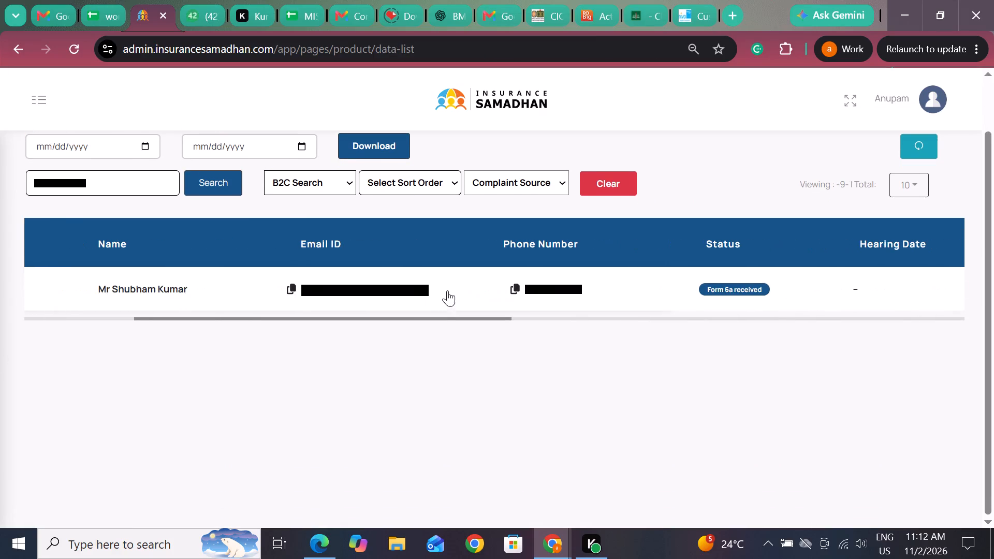
scroll(447, 290, left, 1)
scroll(517, 285, left, 1)
click(517, 285)
scroll(612, 107, up, 4)
click(584, 26)
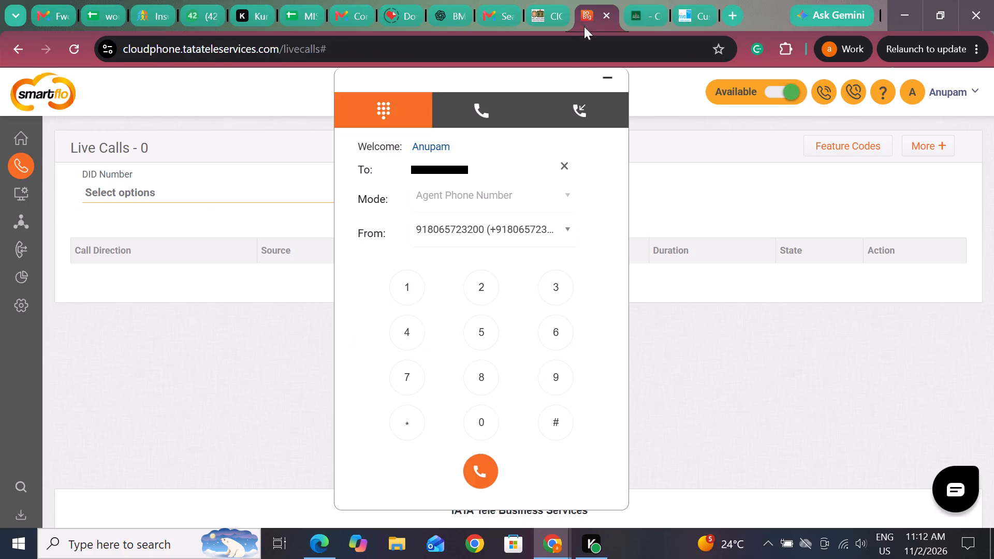
double_click(452, 165)
key(ctrl+v)
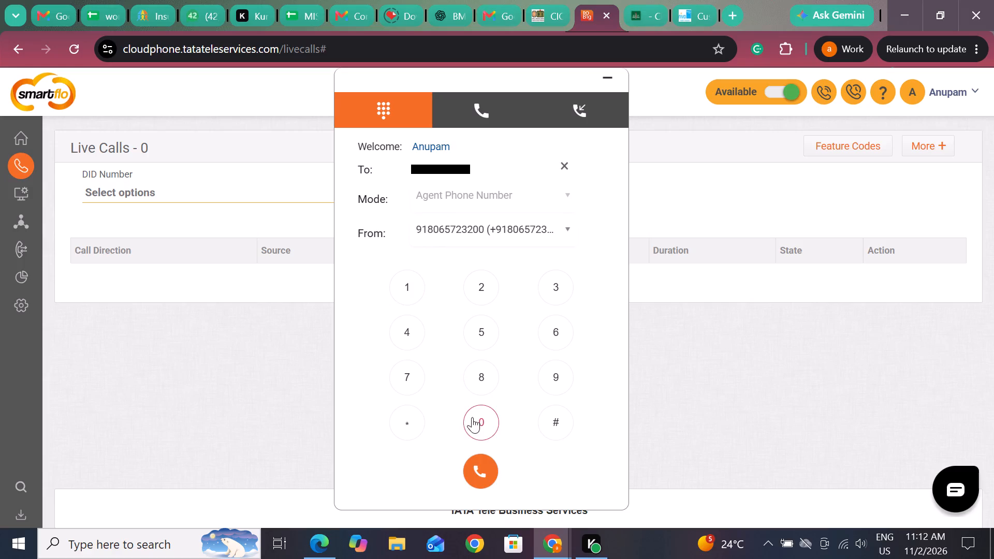
click(478, 467)
scroll(314, 183, up, 6)
click(149, 23)
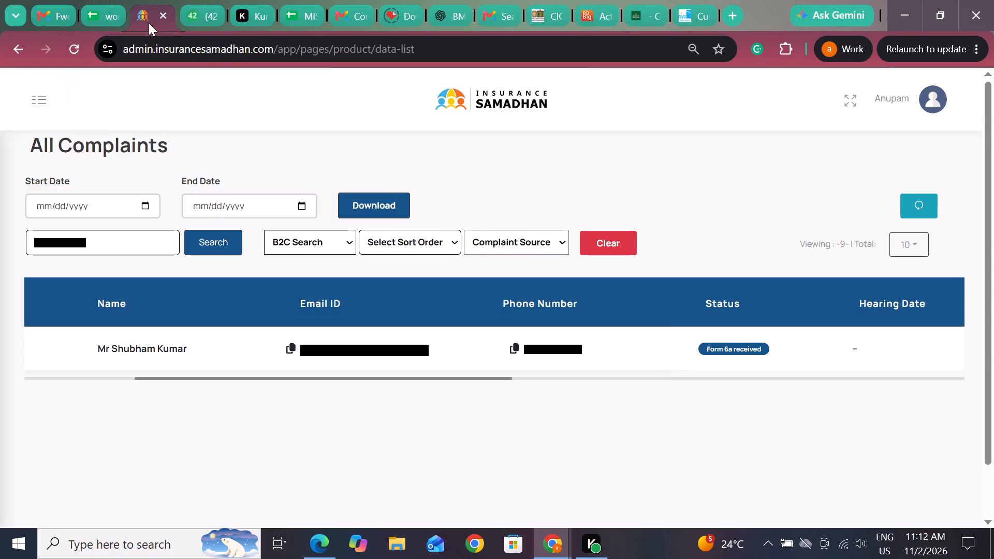
Add the comment "nr" to the Communication Log of the complainant's Form 6A received record and review the log.
scroll(273, 360, left, 1)
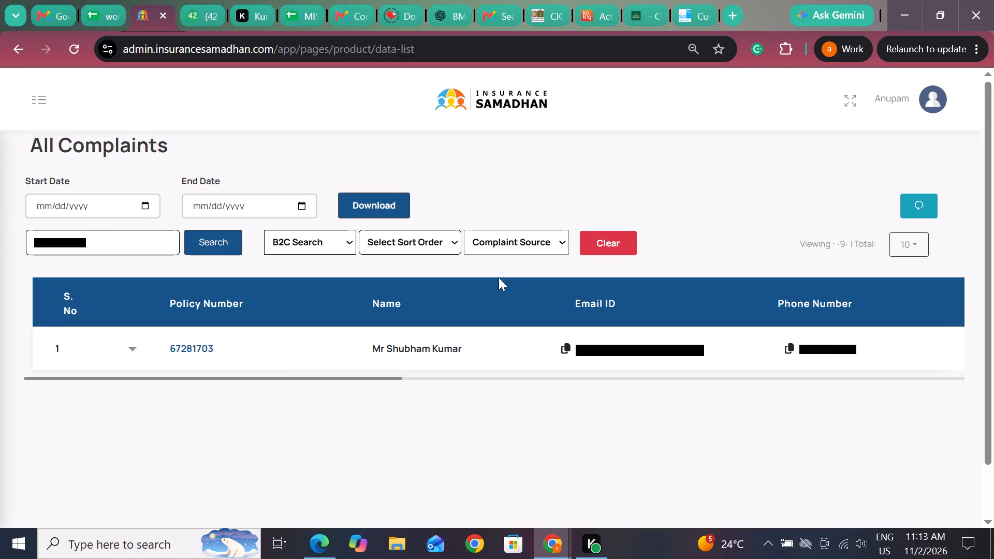
scroll(524, 360, left, 2)
click(549, 347)
click(569, 389)
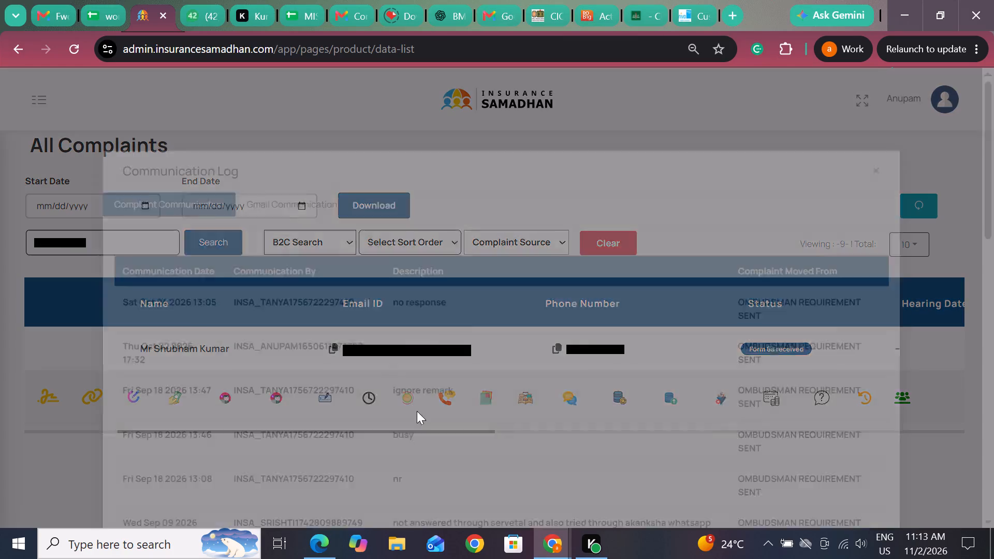
scroll(423, 421, down, 6)
click(582, 490)
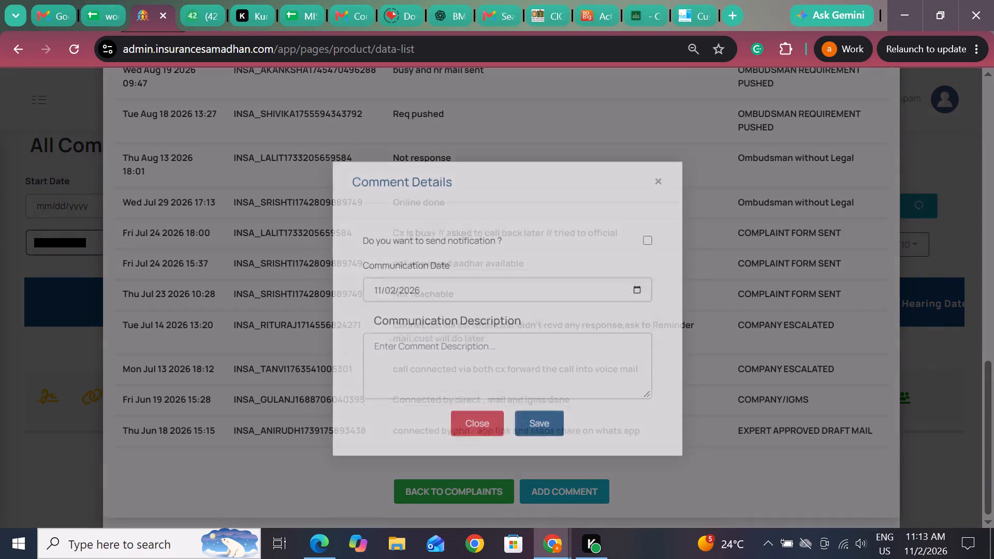
click(441, 366)
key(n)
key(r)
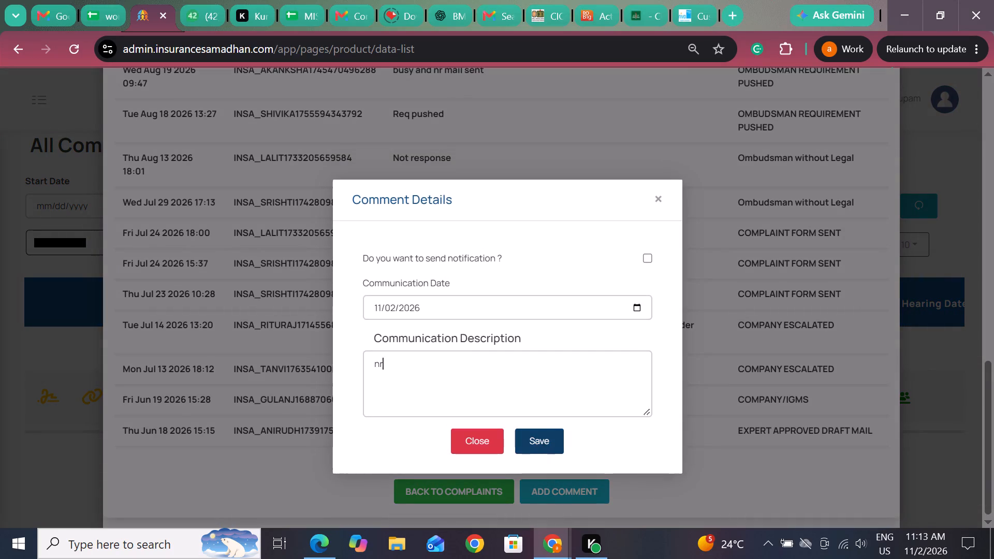
click(539, 437)
scroll(422, 259, up, 17)
click(195, 127)
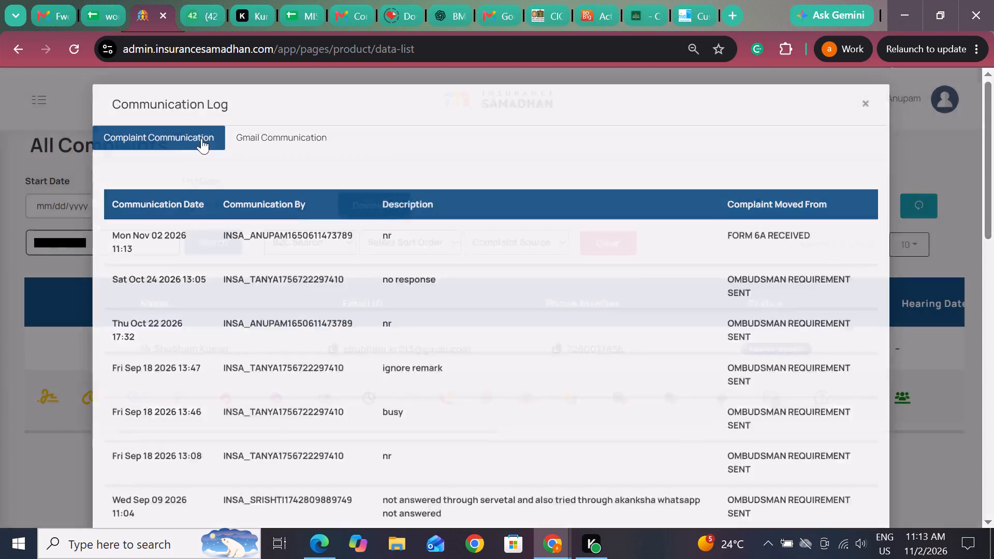
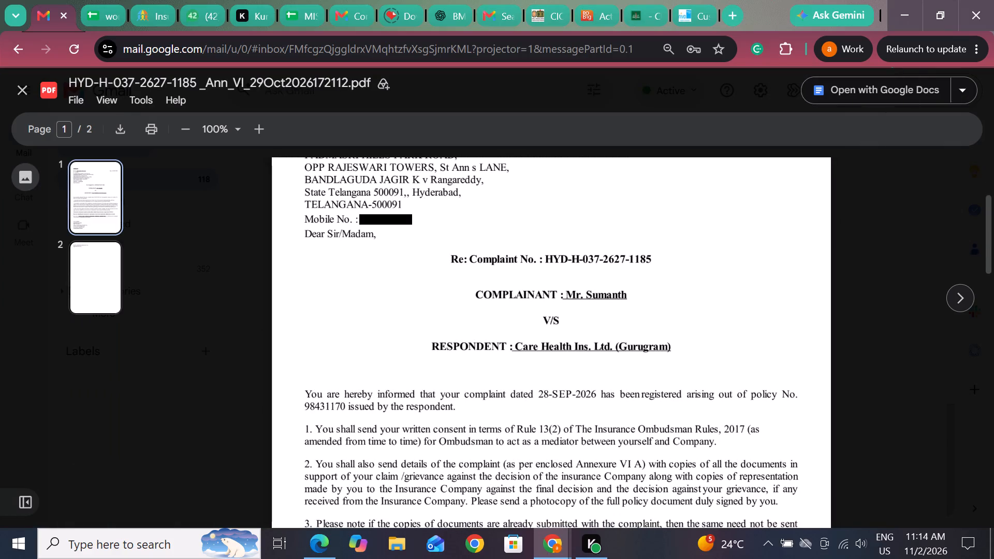
drag(345, 408, 280, 408)
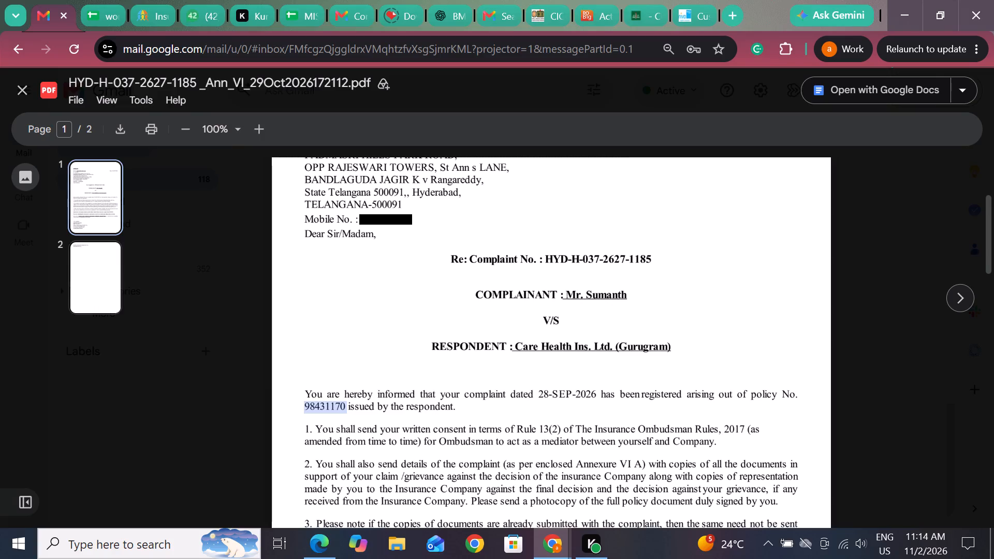
key(ctrl+c)
key(ctrl+c)
key(ctrl+c)
ctrl+click(149, 14)
double_click(127, 237)
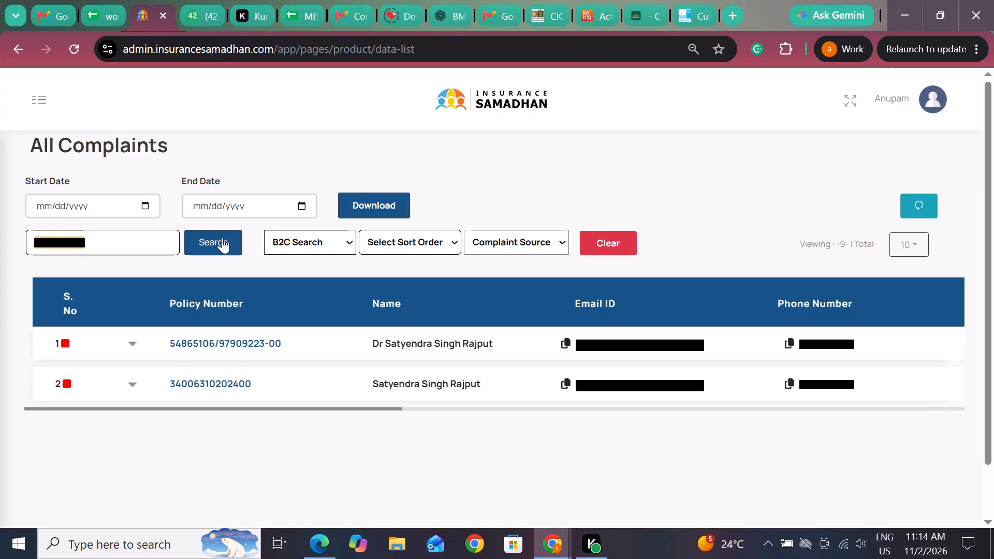
key(ctrl+v)
ctrl+click(223, 238)
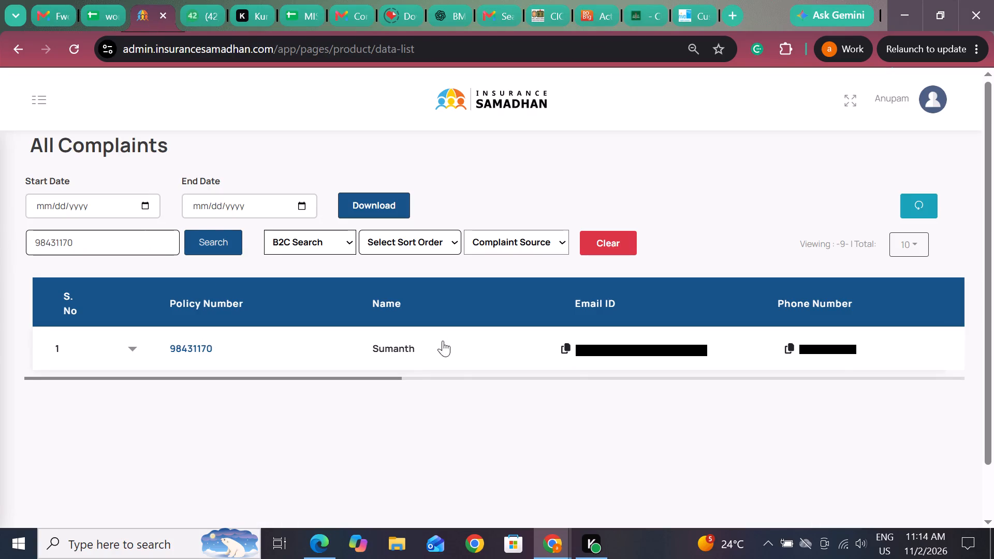
Examine the matching complaint's status against the PDF, and open the record to check its Form 6A data in the Ombudsman section.
scroll(408, 342, up, 1)
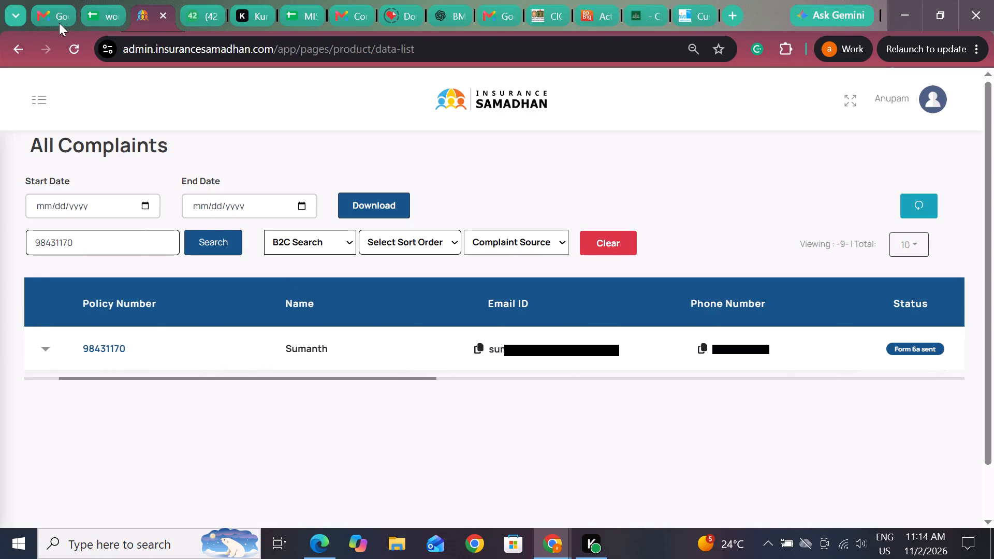
click(57, 22)
click(148, 14)
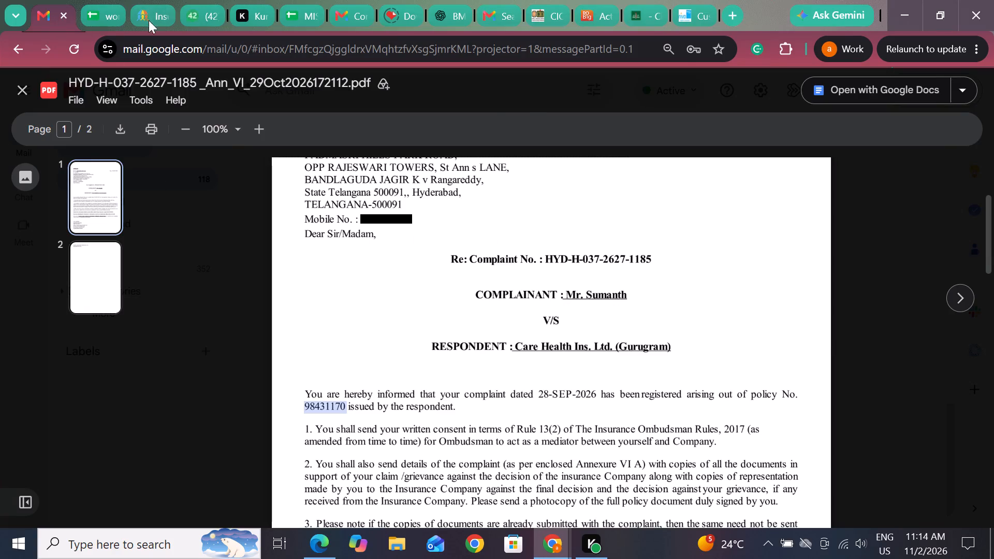
click(116, 342)
click(311, 195)
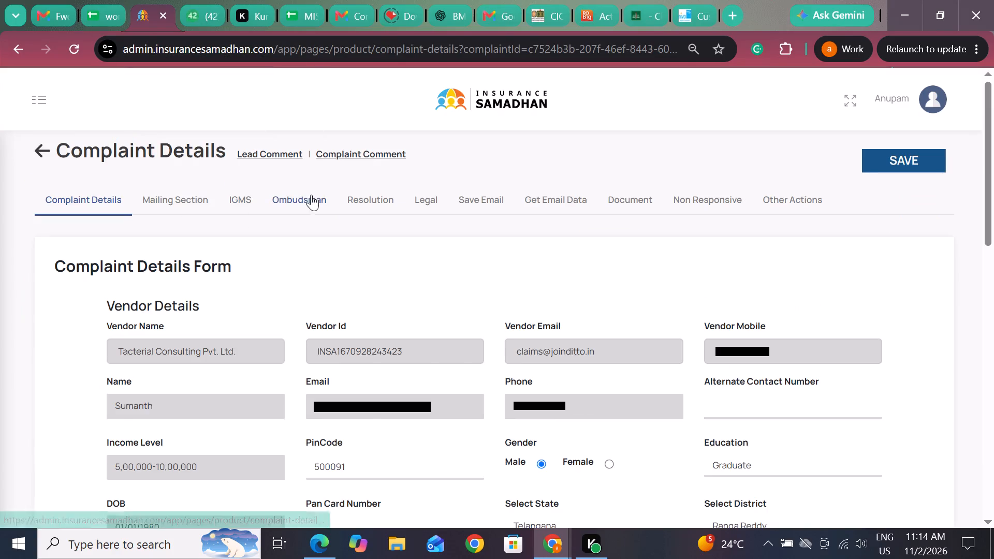
scroll(674, 242, down, 8)
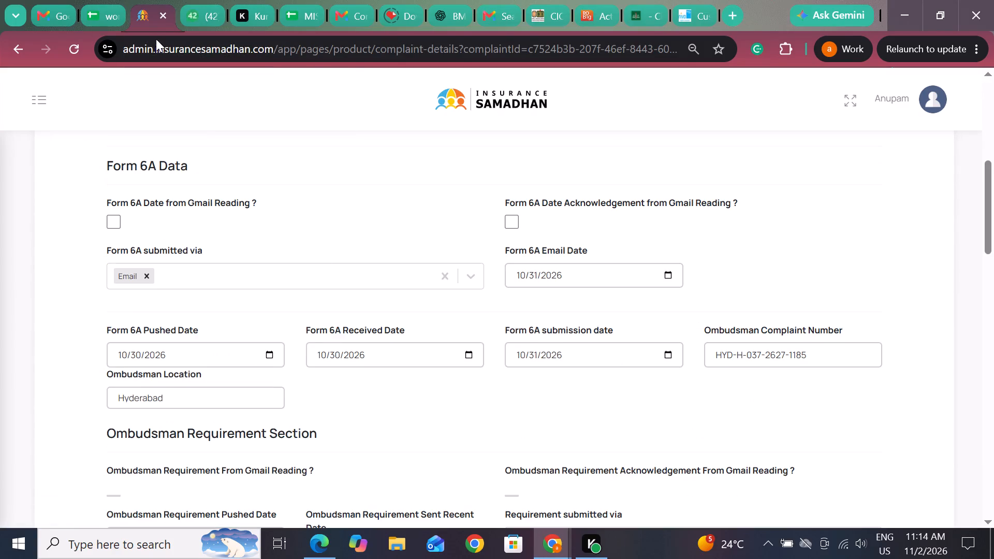
Switch back to Gmail, close the Annex VI PDF, and reply "done" to the forwarded email.
click(51, 9)
scroll(290, 297, down, 4)
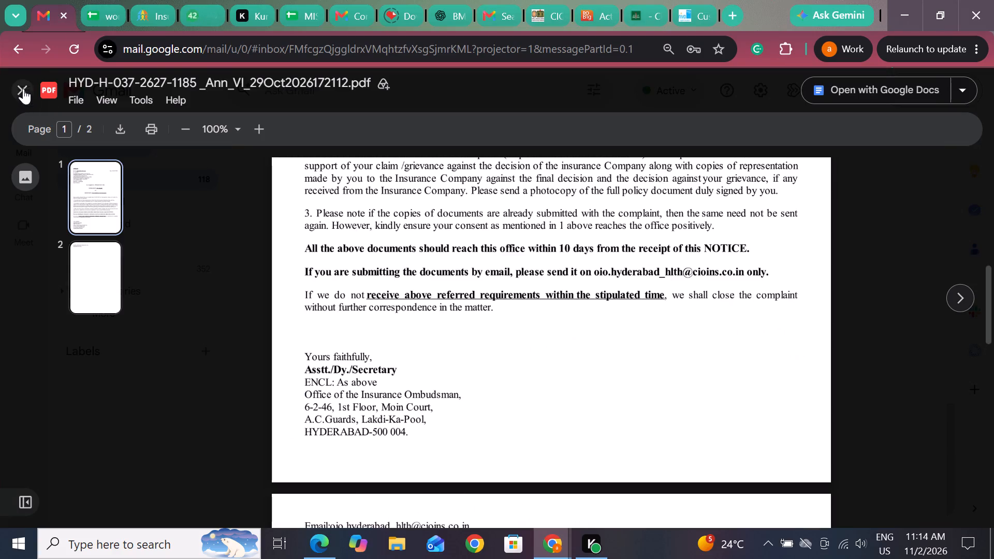
click(23, 89)
scroll(384, 330, down, 7)
click(282, 454)
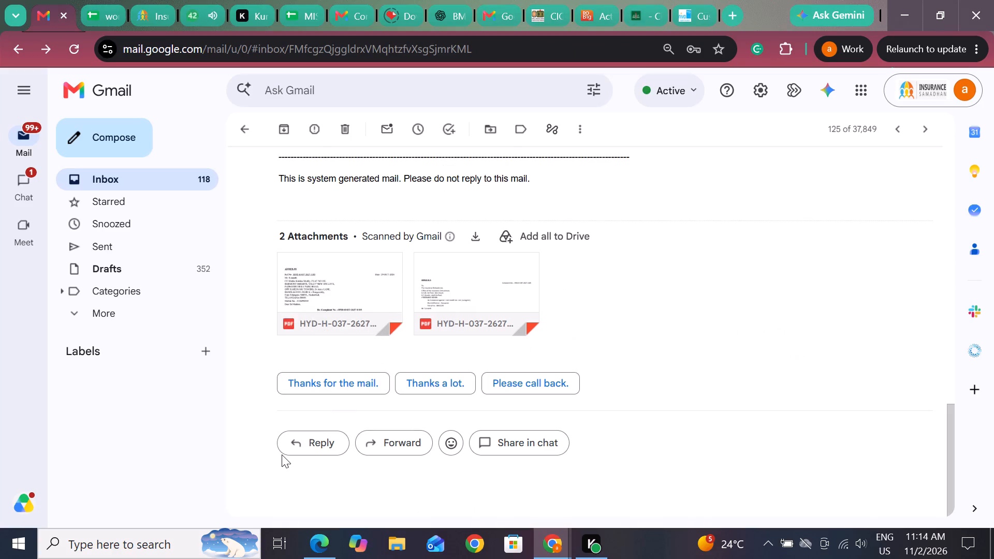
click(300, 448)
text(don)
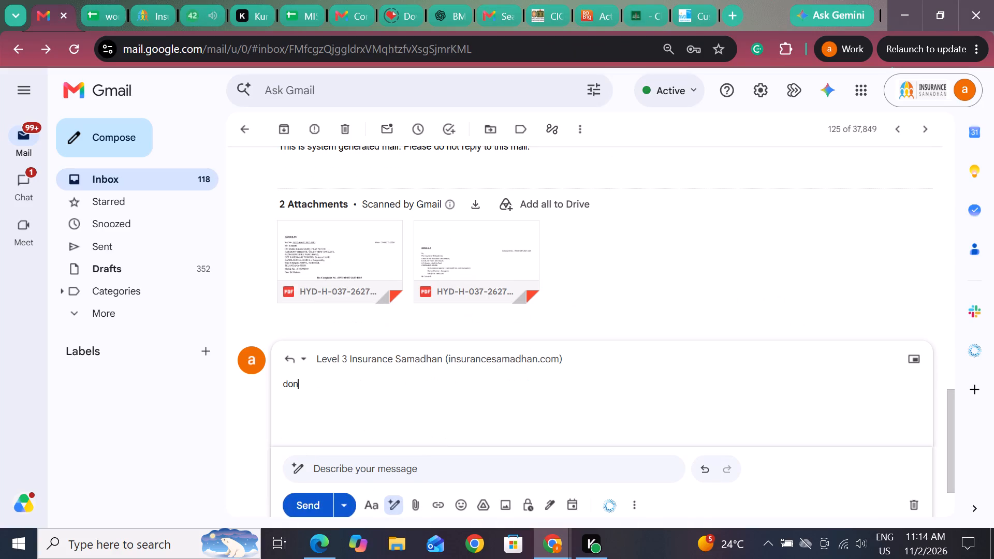
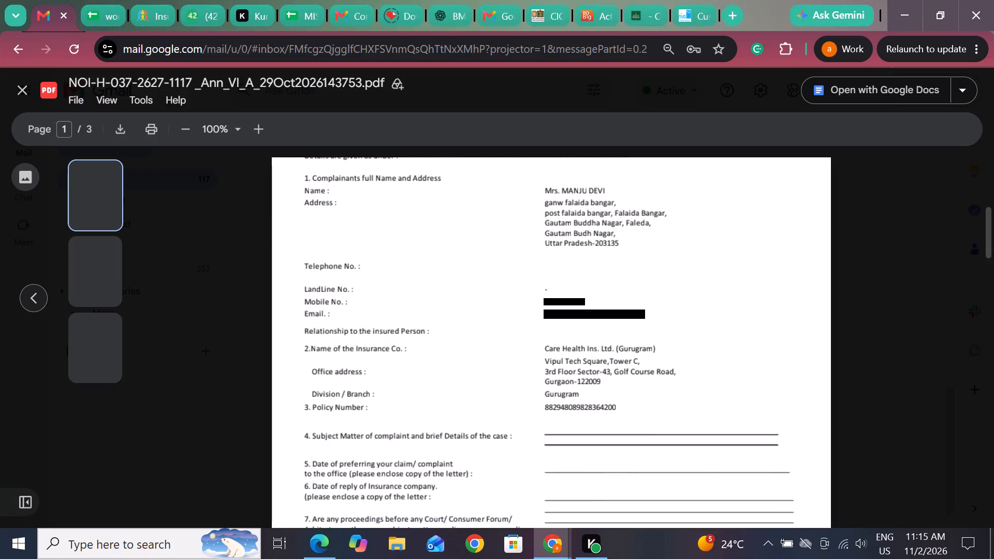
Copy the complainant's mobile number from the Annexure VI-A PDF and search the Insurance Samadhan complaints list for it.
drag(600, 302, 543, 307)
key(ctrl+c)
key(ctrl+c)
key(ctrl+c)
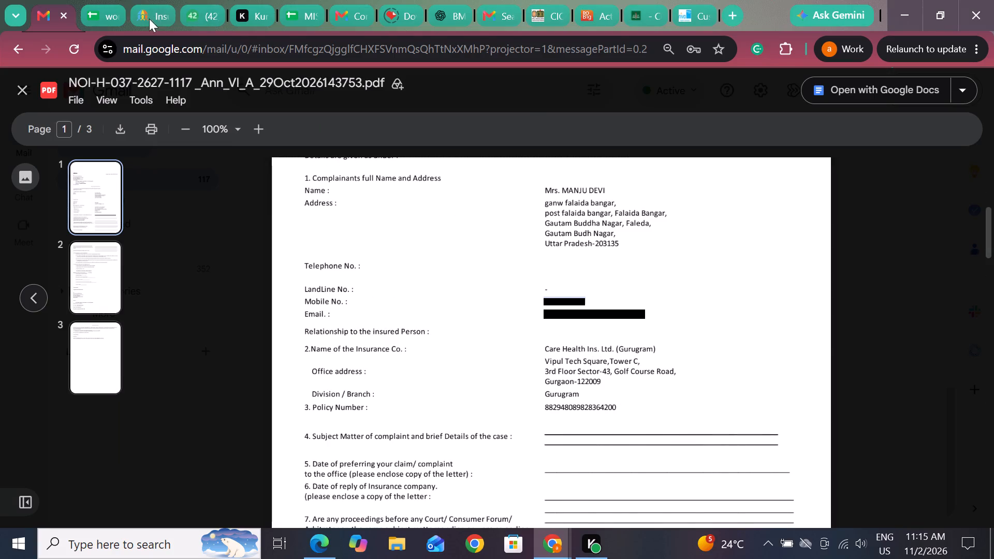
click(149, 20)
scroll(80, 221, up, 15)
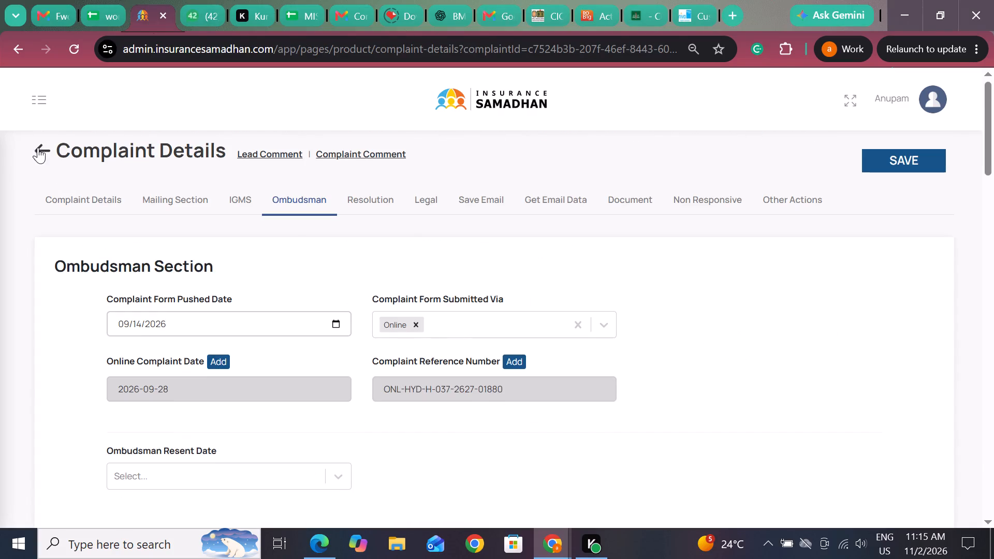
click(38, 148)
ctrl+double_click(82, 253)
key(ctrl+v)
click(233, 242)
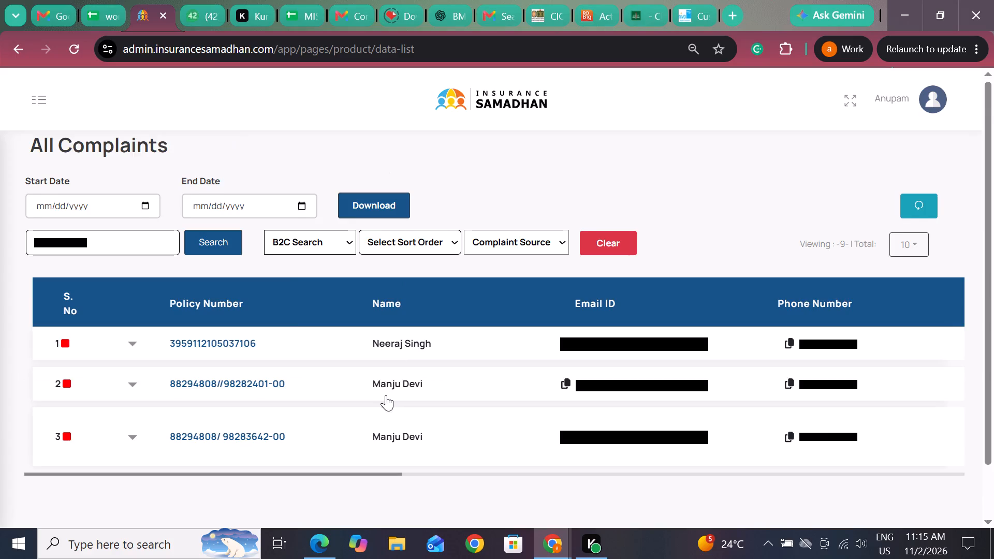
scroll(386, 395, up, 2)
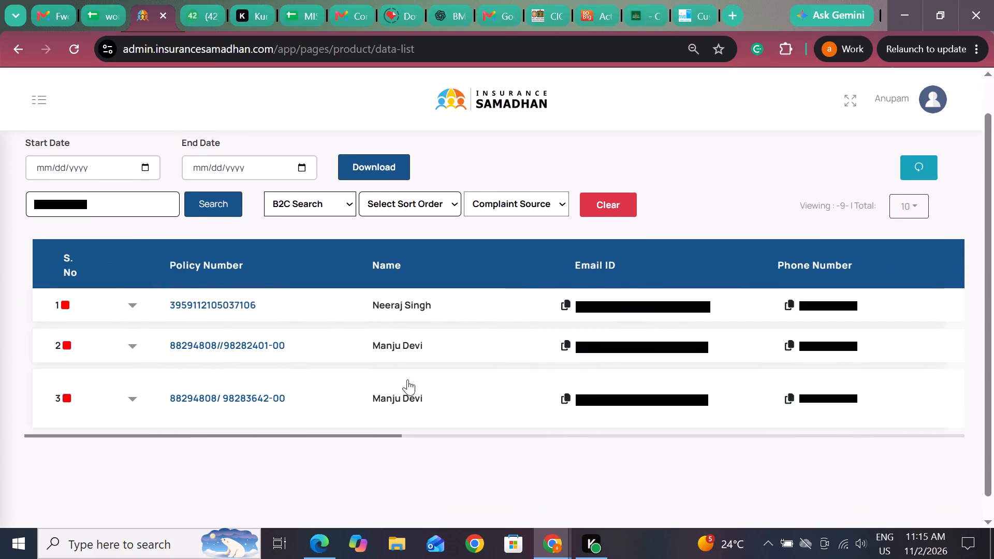
click(60, 14)
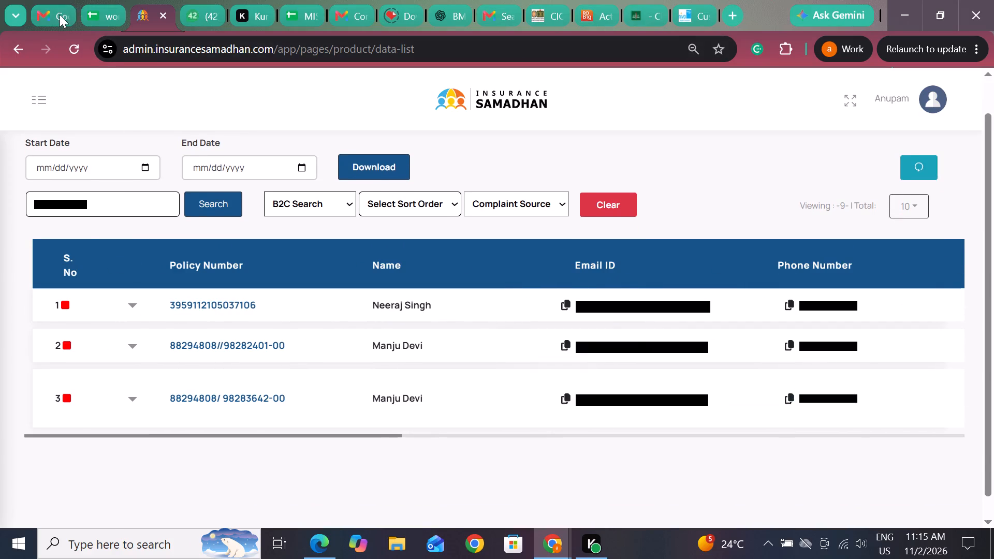
scroll(545, 264, up, 3)
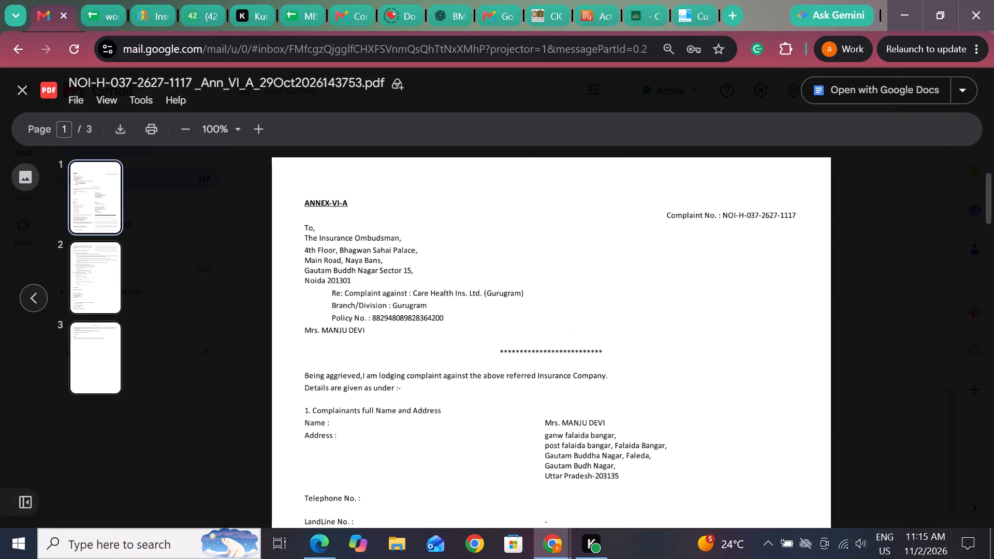
click(732, 214)
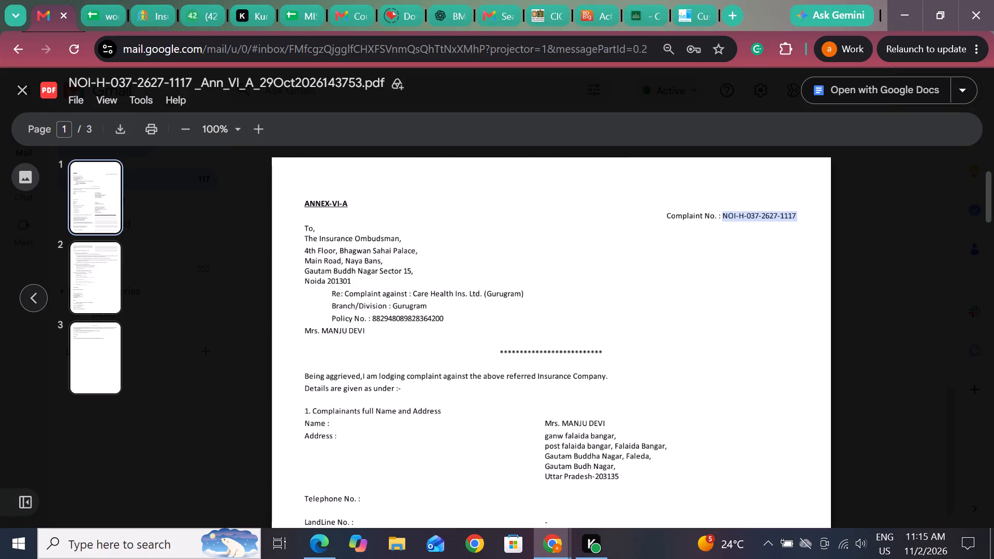
key(ctrl+c)
key(ctrl+c)
key(ctrl+c)
key(ctrl+c)
ctrl+click(137, 17)
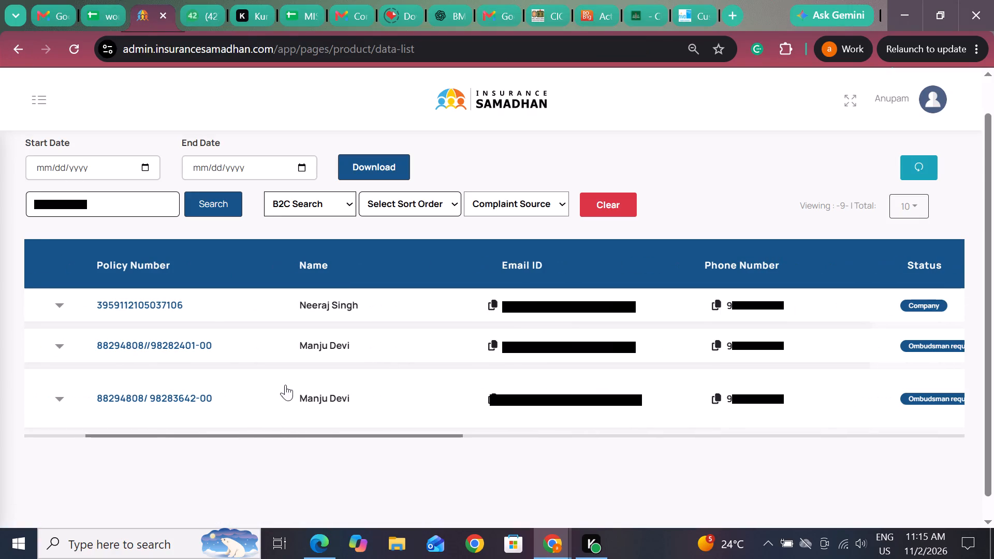
click(168, 403)
click(310, 200)
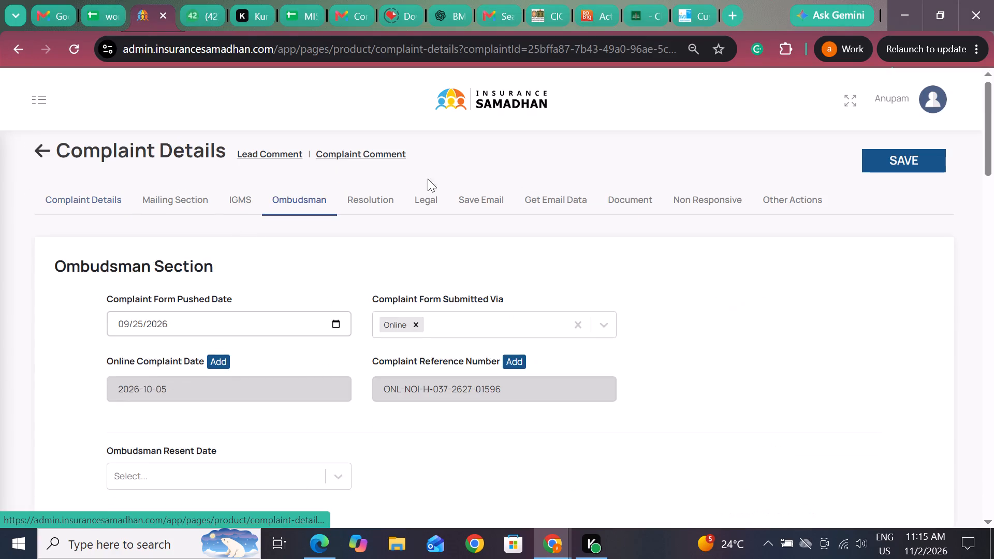
scroll(831, 222, down, 6)
click(843, 274)
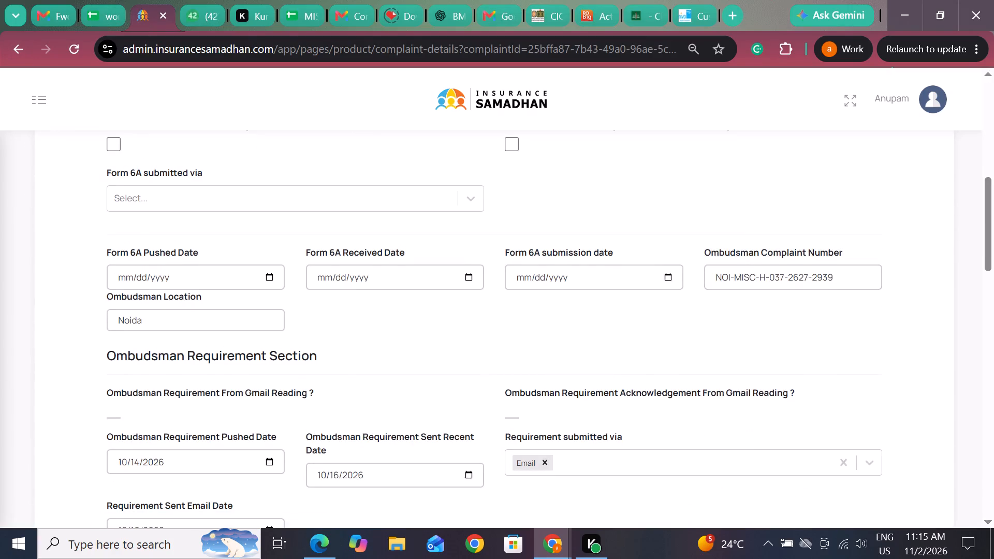
key(slash)
key(ctrl+v)
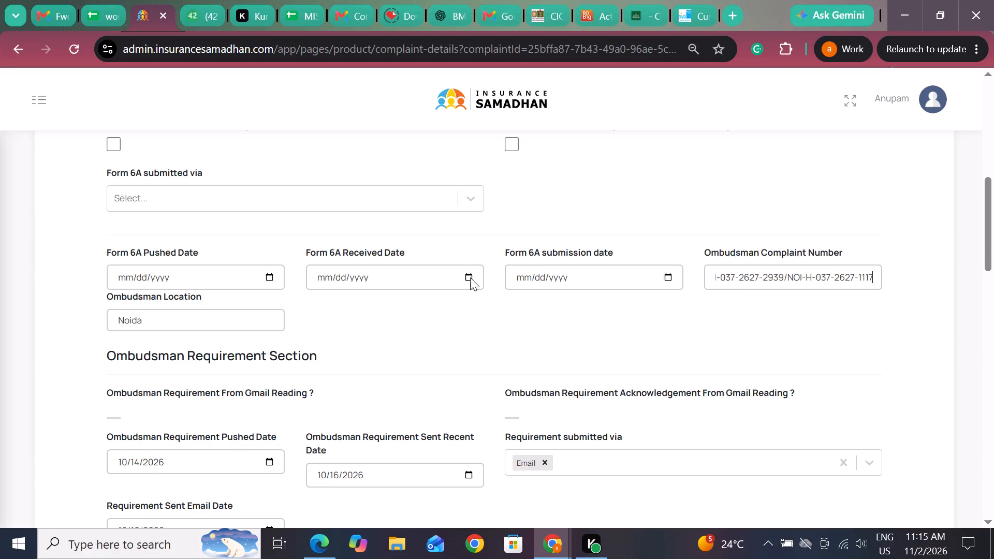
Set the Form 6A Received Date to today, 11/02/2026, save the complaint, and return to the complaints list.
click(470, 277)
click(428, 473)
scroll(796, 171, up, 12)
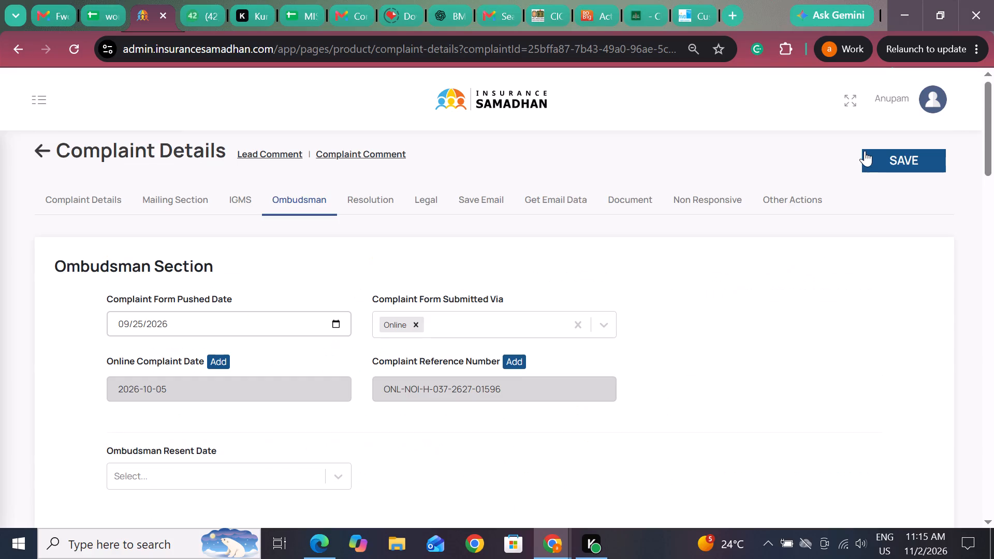
click(865, 151)
click(45, 155)
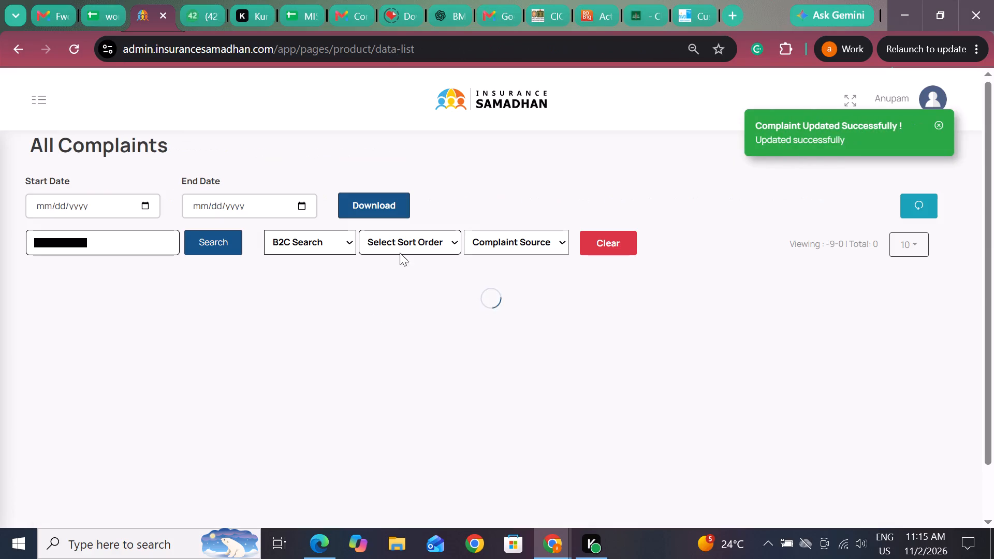
Copy the phone number from the complaint marked Form 6a received, call it through Smartflo, and return to the Insurance Samadhan list.
scroll(413, 224, down, 2)
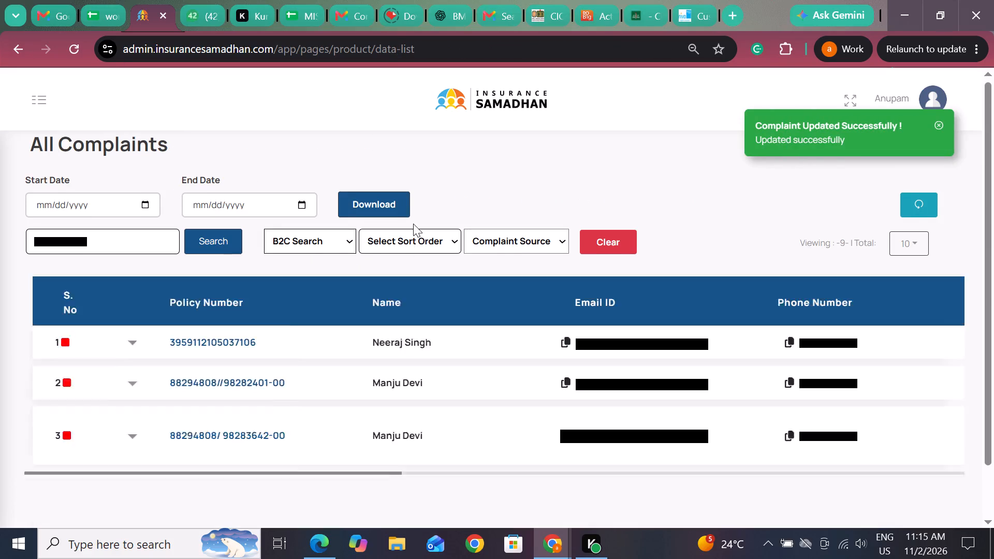
scroll(413, 224, down, 1)
scroll(432, 328, left, 2)
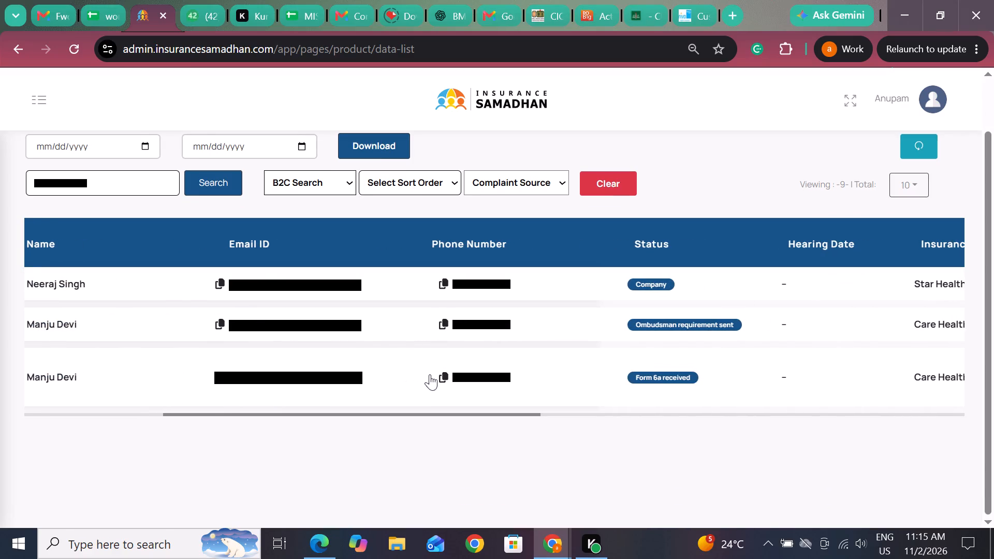
scroll(432, 375, left, 1)
click(432, 375)
click(440, 384)
click(440, 379)
click(603, 29)
ctrl+click(461, 180)
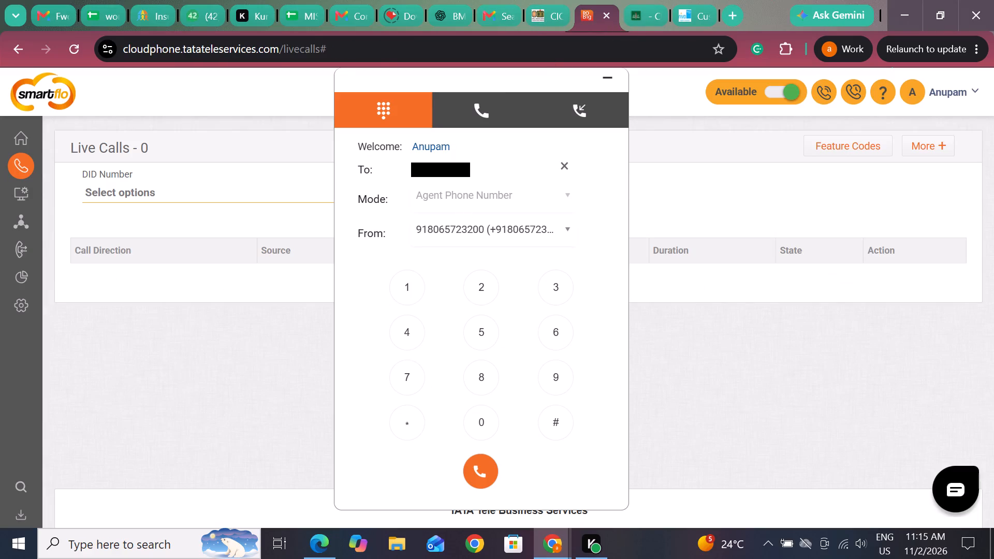
ctrl+double_click(460, 172)
key(ctrl+v)
click(480, 467)
scroll(558, 172, up, 6)
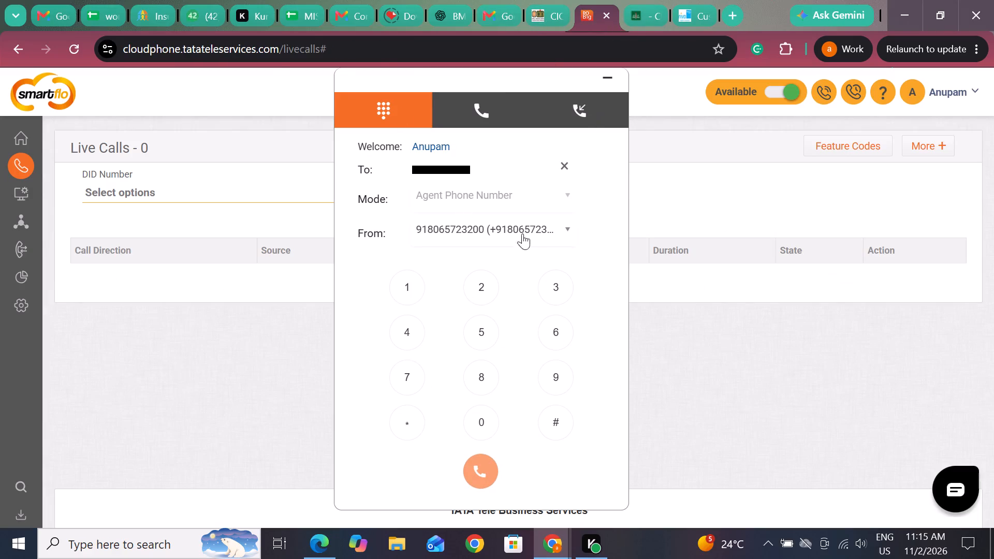
click(148, 18)
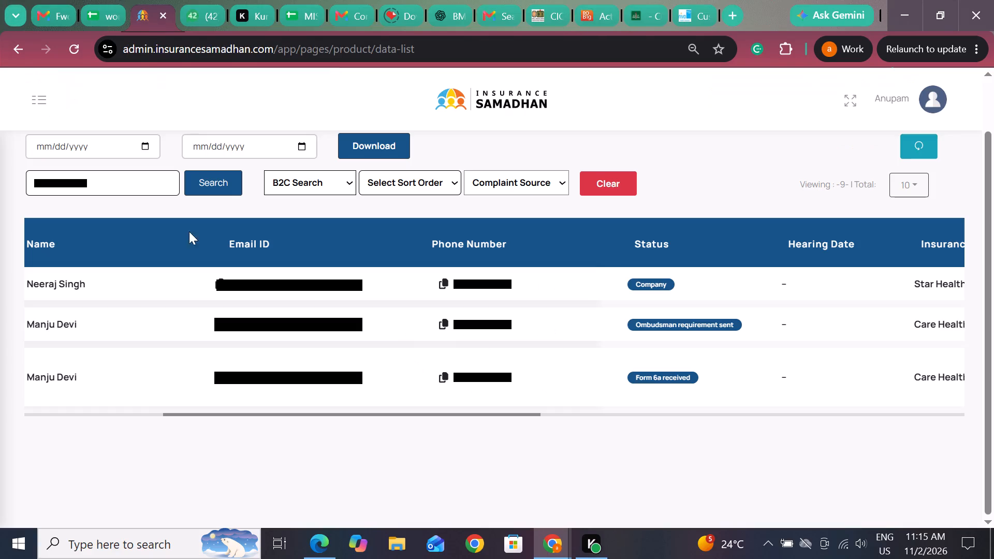
scroll(202, 333, right, 3)
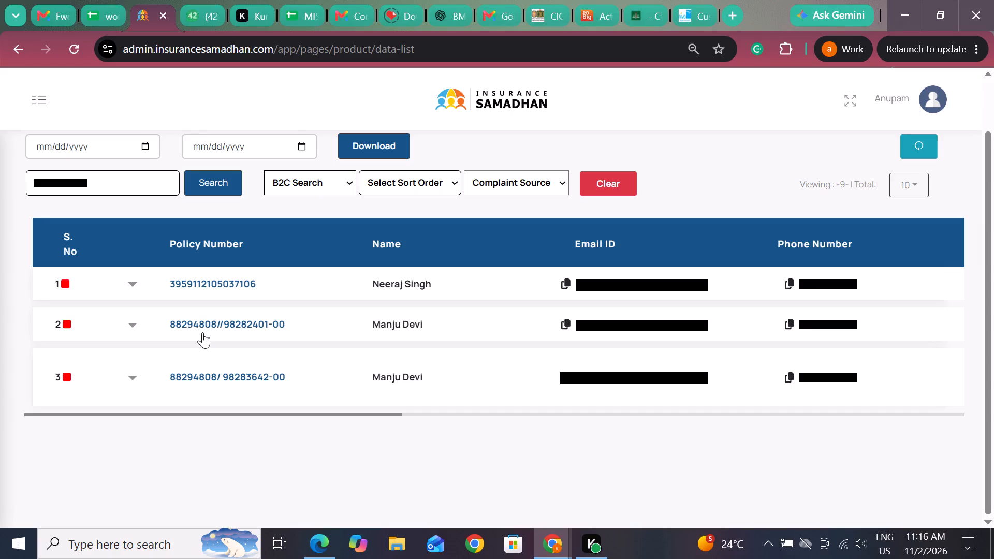
scroll(202, 332, left, 2)
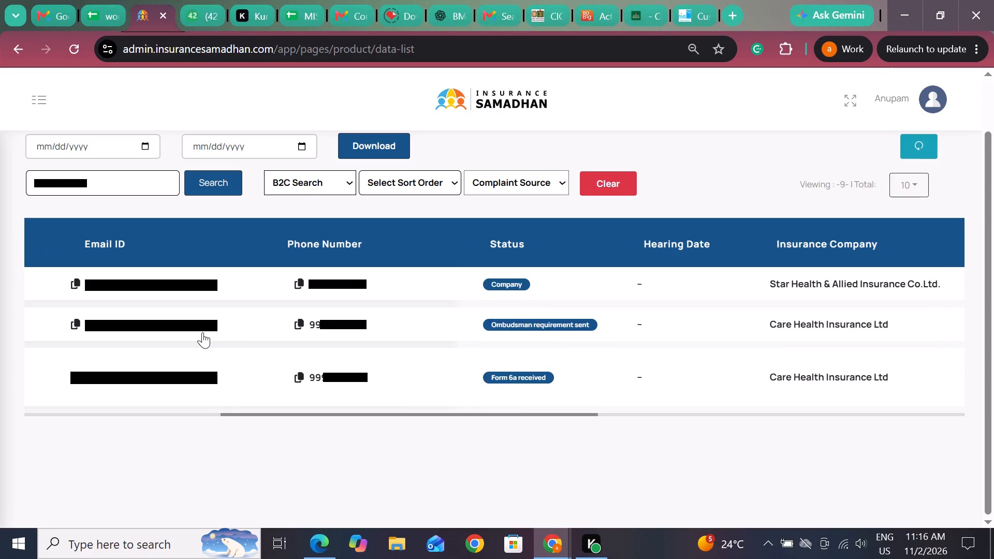
scroll(202, 332, left, 1)
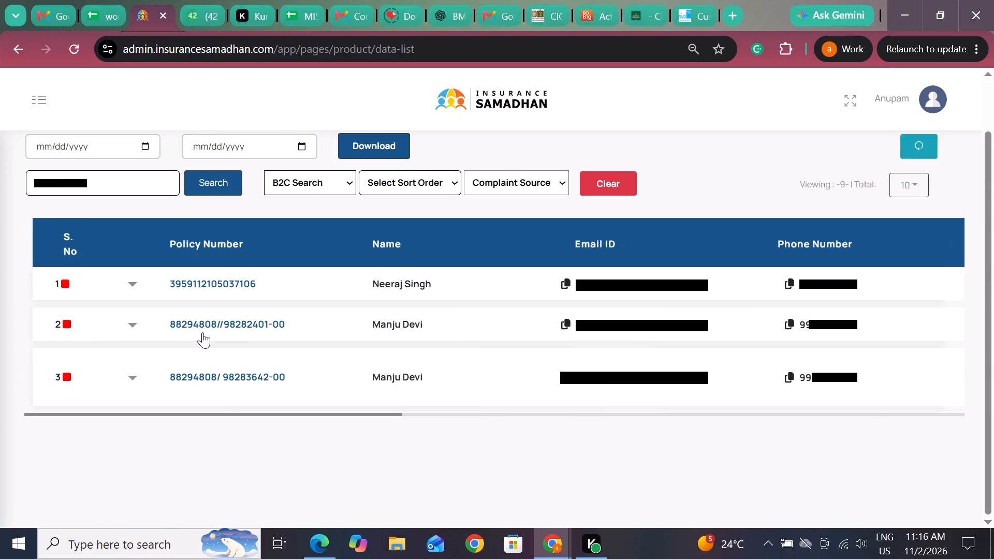
scroll(202, 332, left, 1)
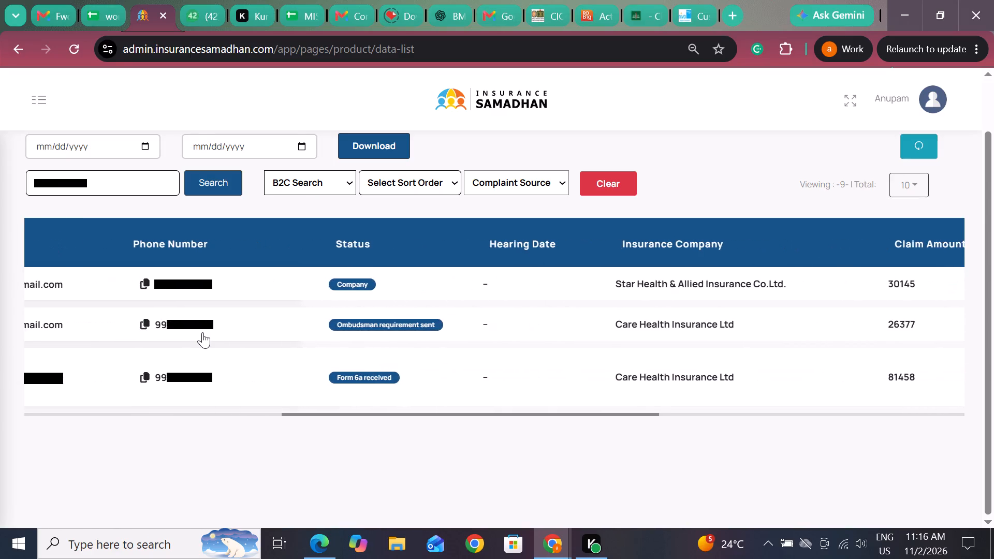
scroll(202, 332, left, 1)
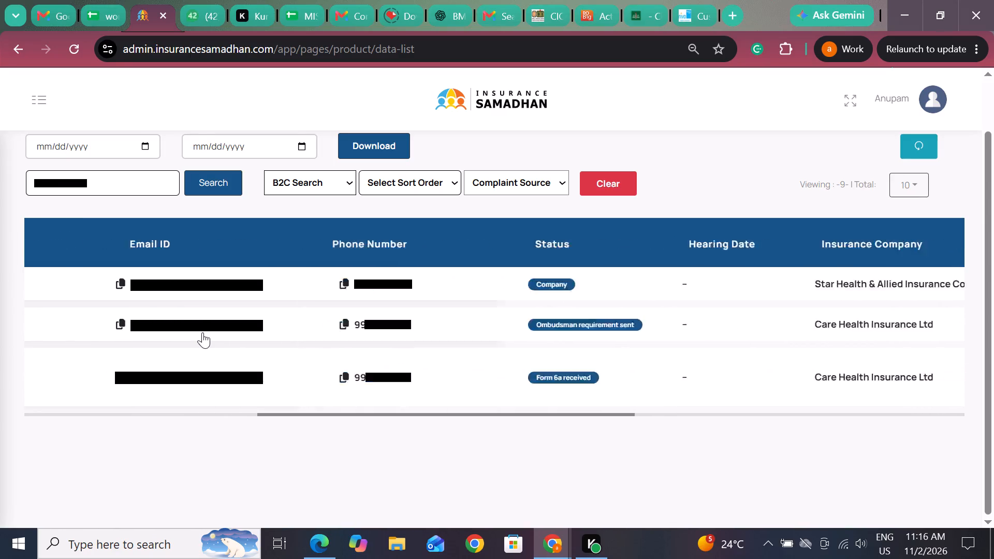
scroll(202, 332, left, 5)
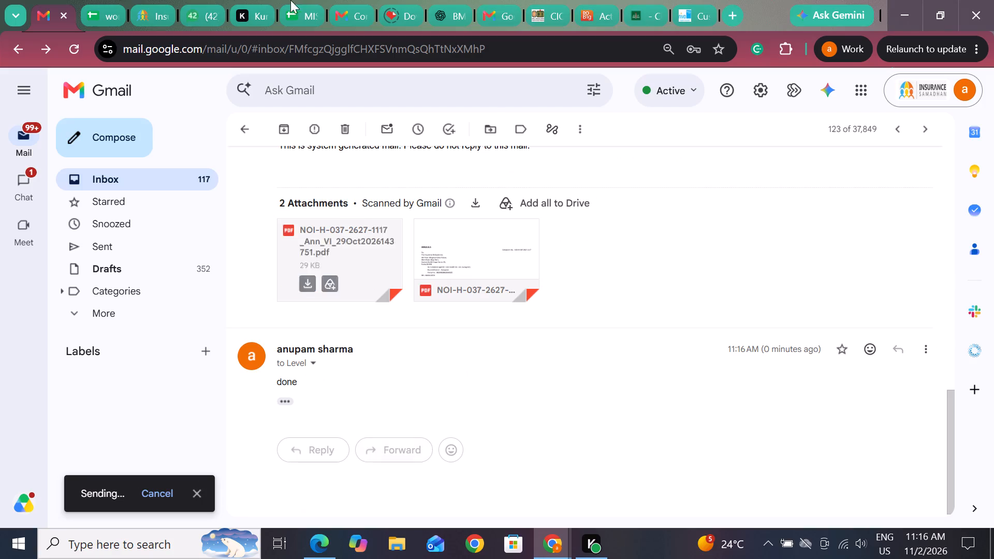